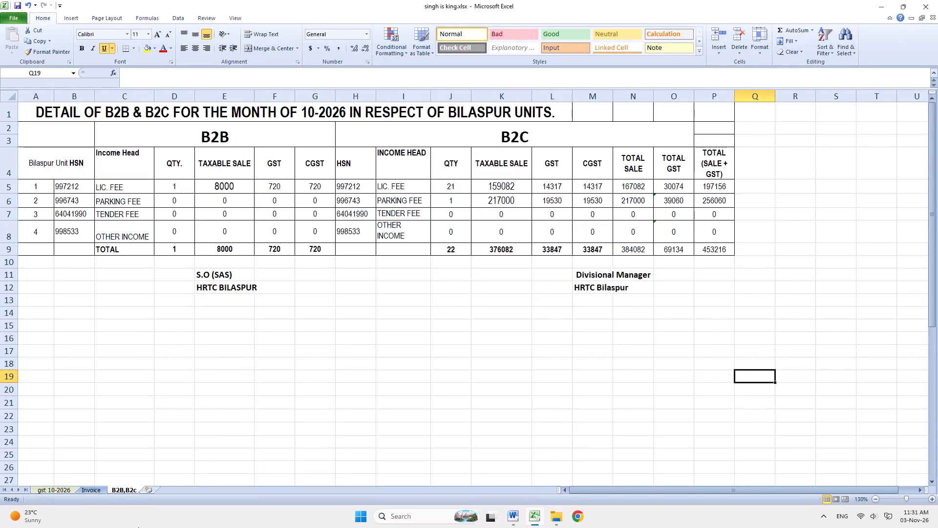
# Review the gst 10-2026, Invoice and B2B,B2c sheets, comparing the GST detail entries and totals with both summaries.
pyautogui.click(96, 492)
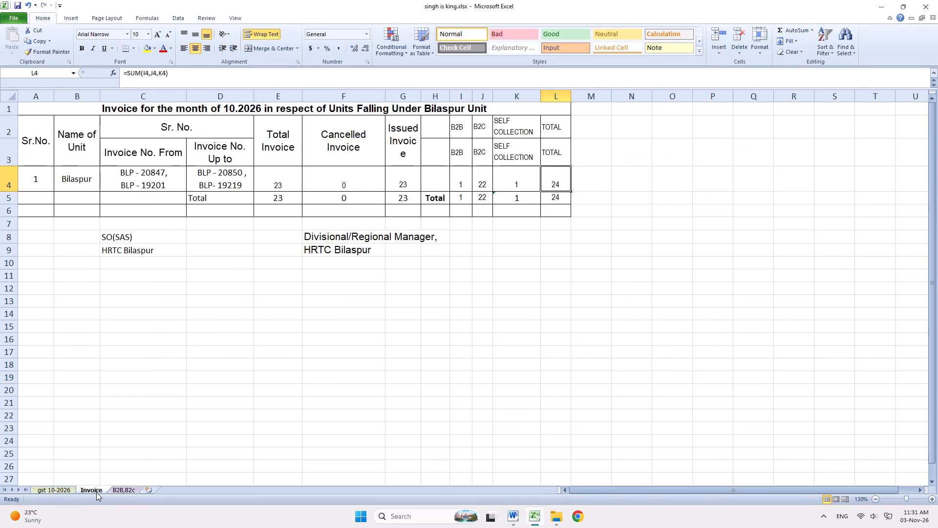
pyautogui.click(64, 493)
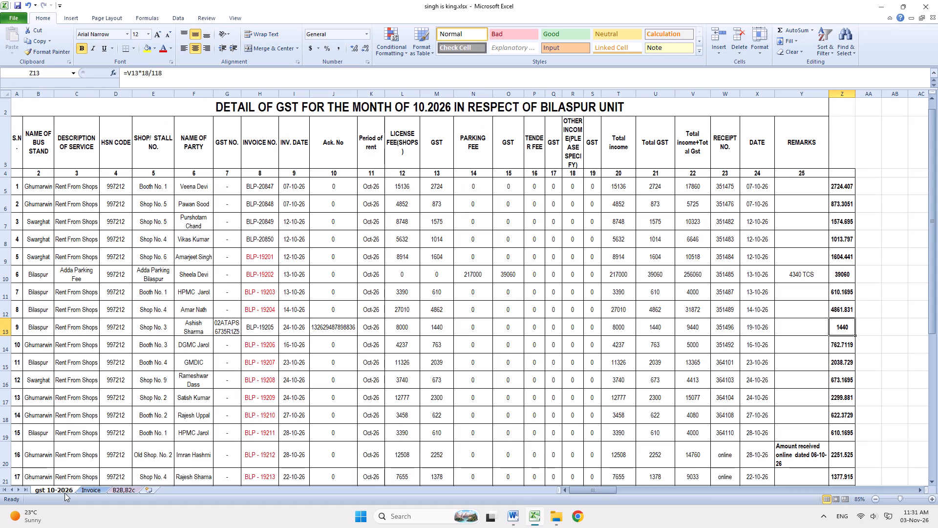
pyautogui.scroll(-3, 444, 387)
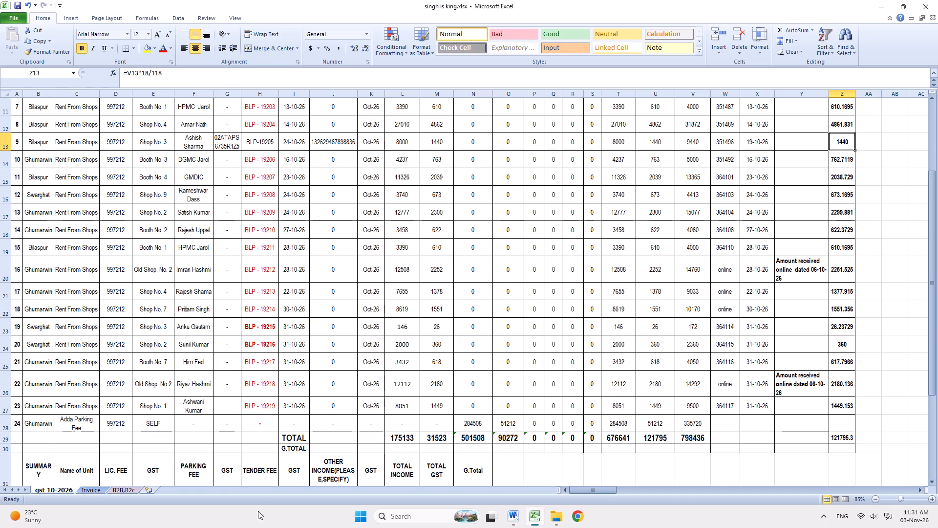
pyautogui.click(127, 488)
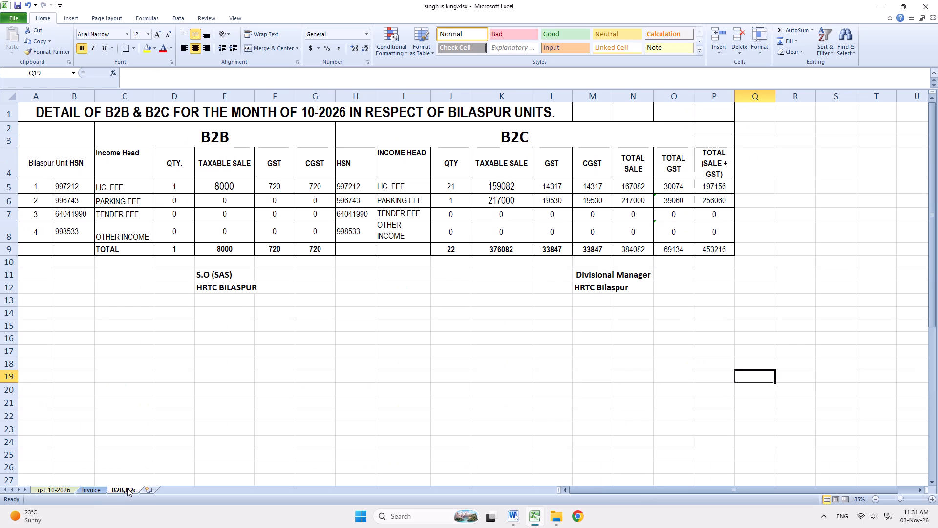
pyautogui.click(102, 491)
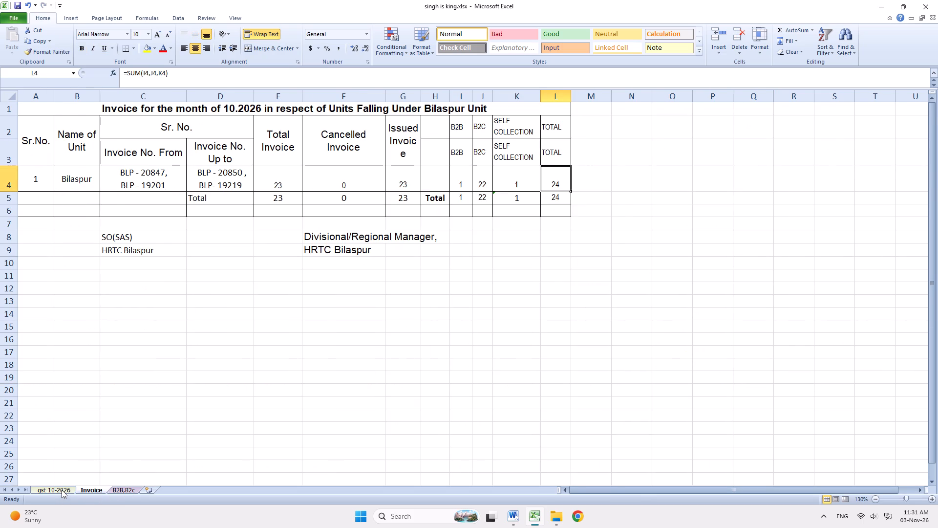
pyautogui.click(62, 490)
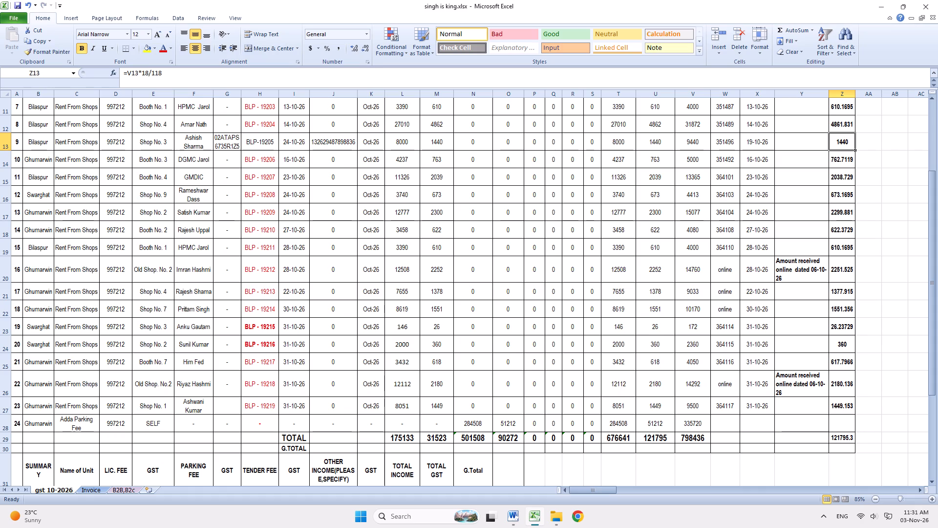
pyautogui.scroll(3, 754, 161)
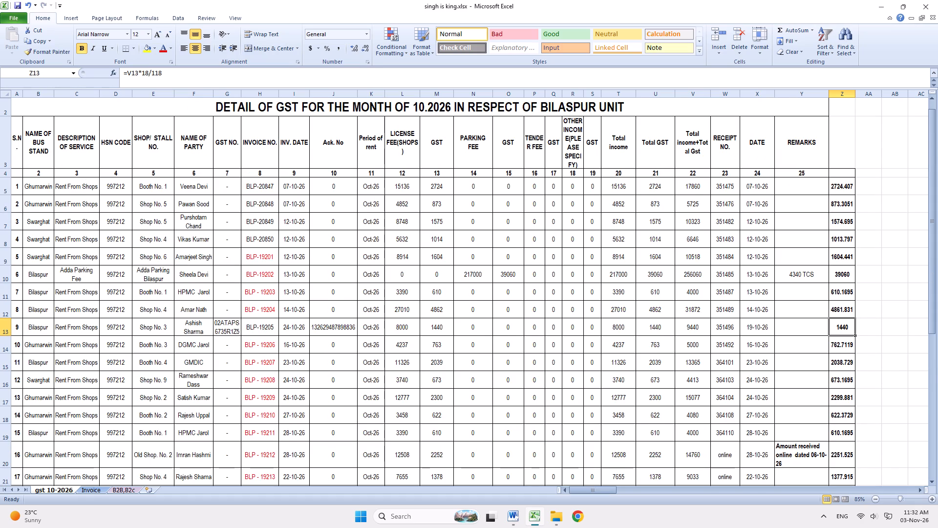
pyautogui.scroll(-3, 713, 244)
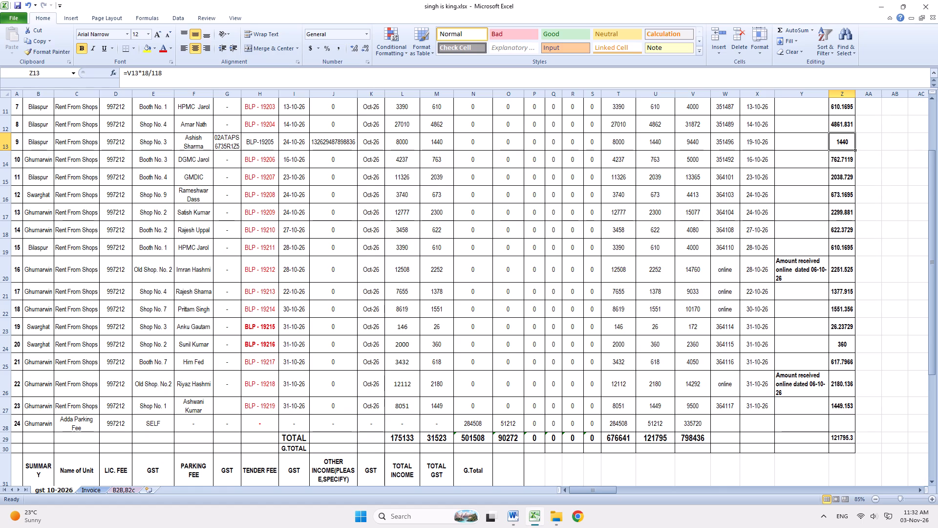
pyautogui.scroll(2, 430, 358)
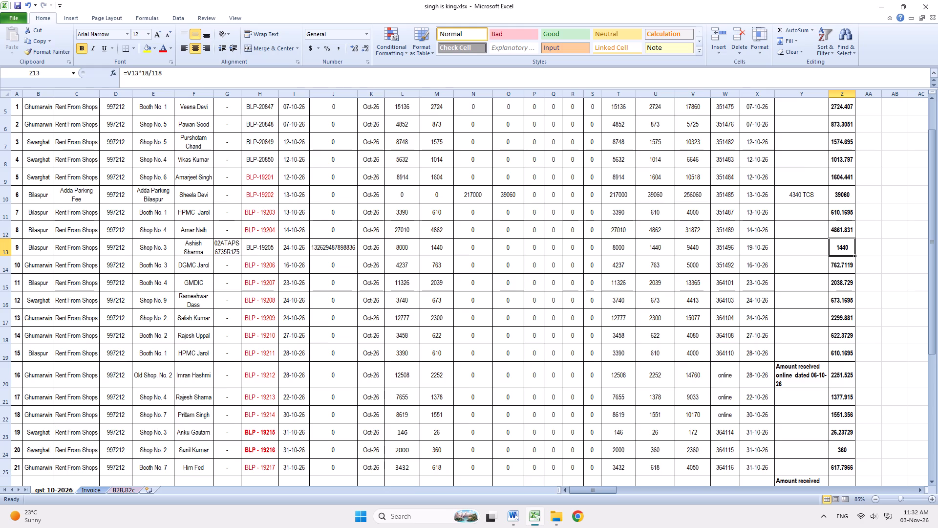
pyautogui.scroll(1, 408, 131)
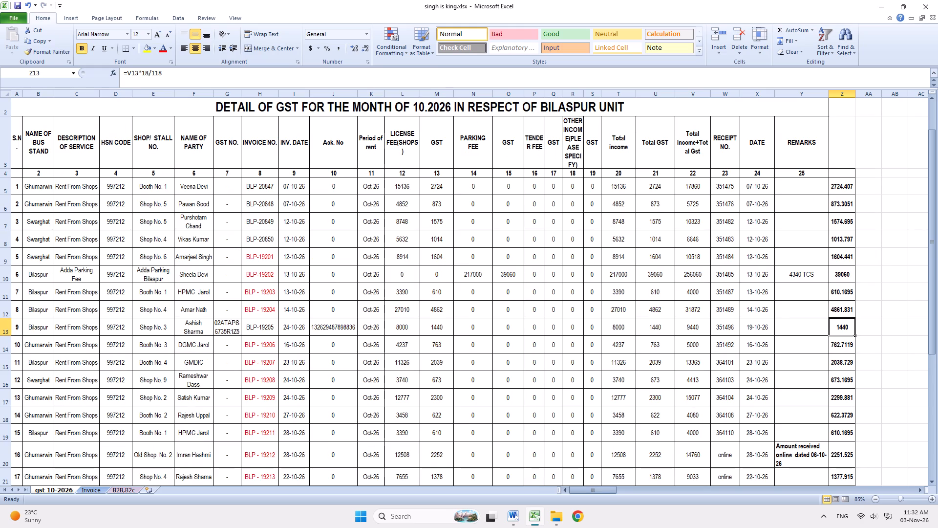
# AutoSum the LICENSE FEE (SHOPS) amounts of entries 1 to 23 in column L of the gst 10-2026 sheet.
pyautogui.moveTo(401, 187); pyautogui.dragTo(394, 497)
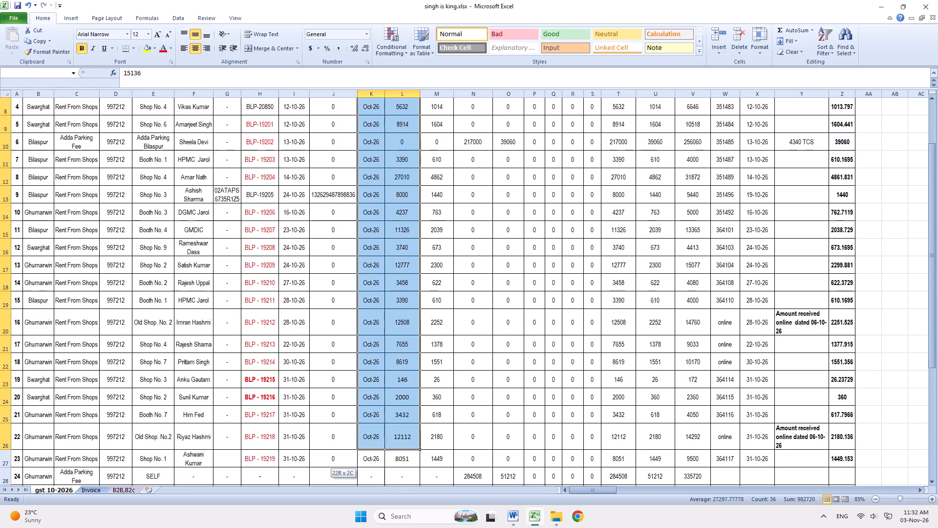
pyautogui.moveTo(394, 497); pyautogui.dragTo(424, 362)
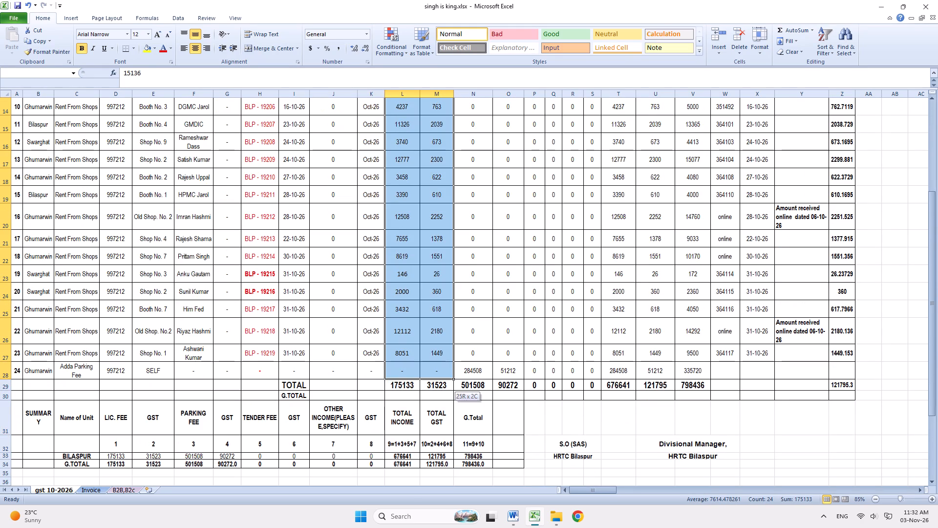
pyautogui.moveTo(424, 362); pyautogui.dragTo(411, 360)
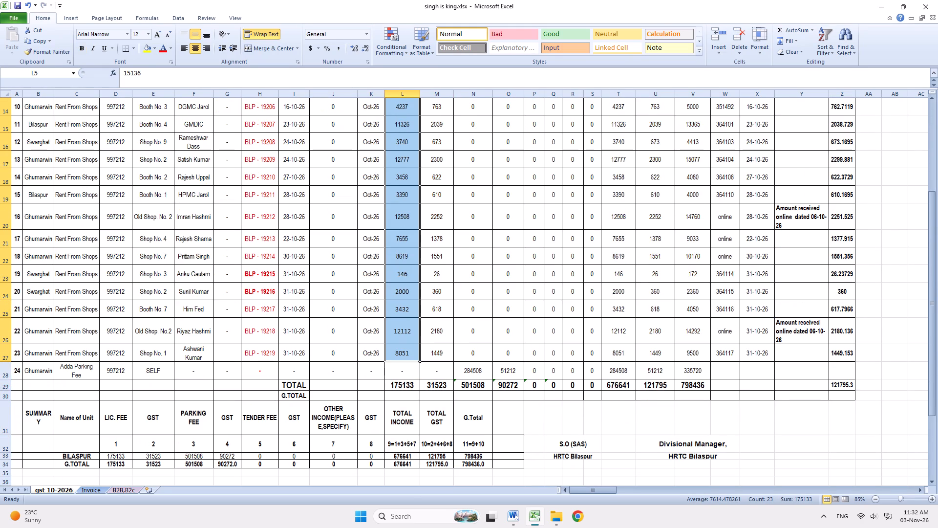
pyautogui.click(797, 31)
pyautogui.scroll(-1, 456, 357)
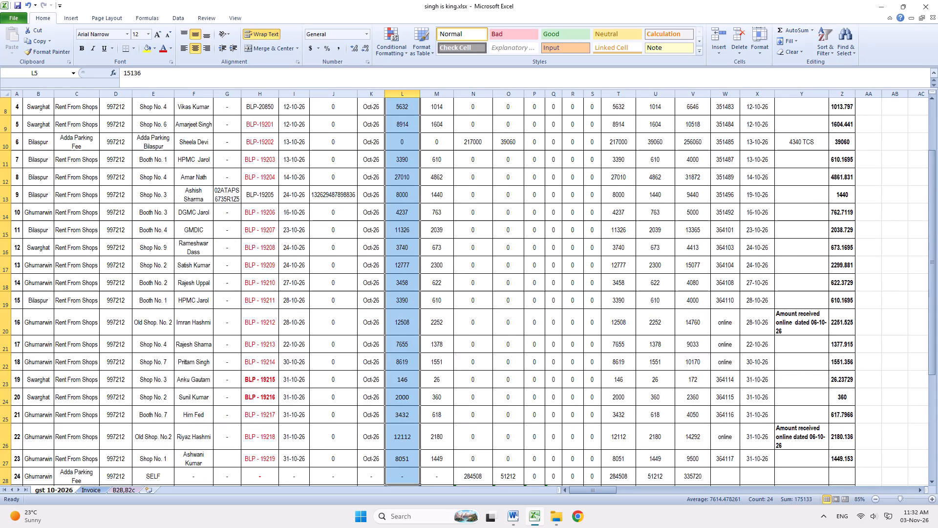
pyautogui.scroll(-4, 476, 340)
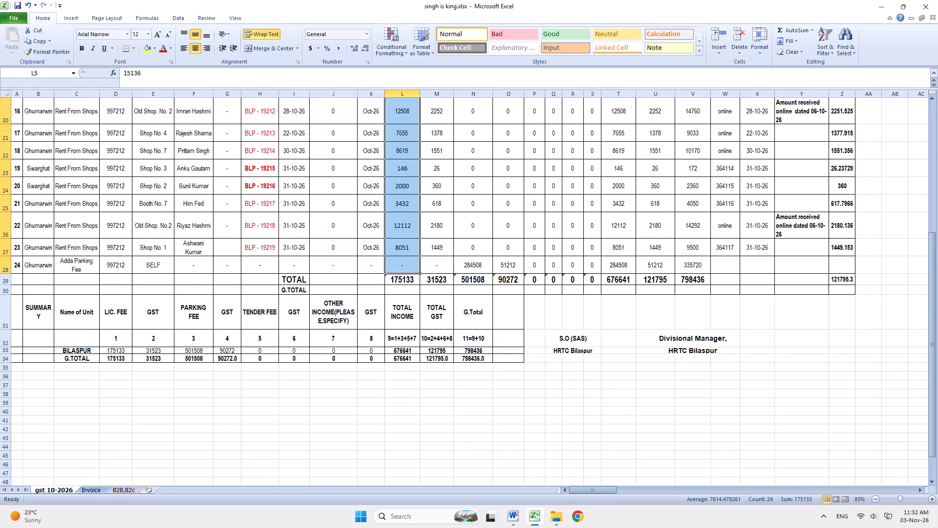
pyautogui.click(465, 248)
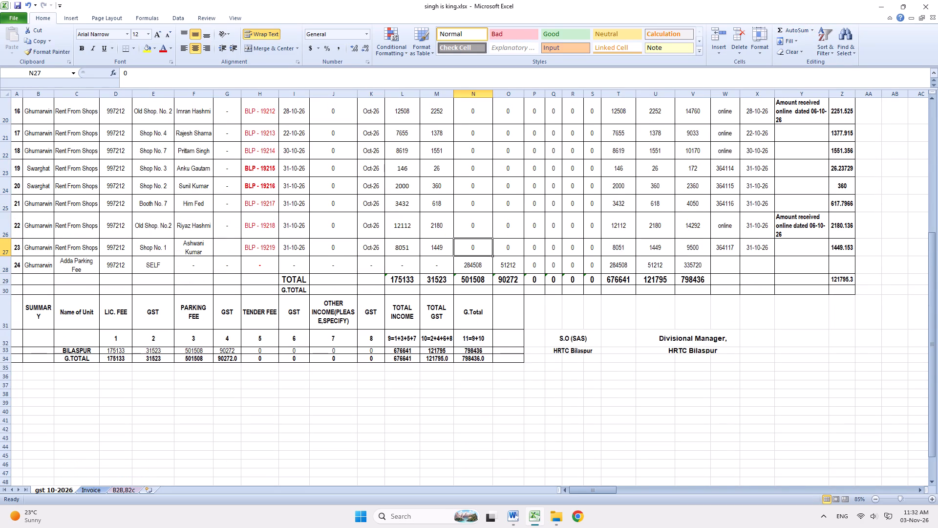
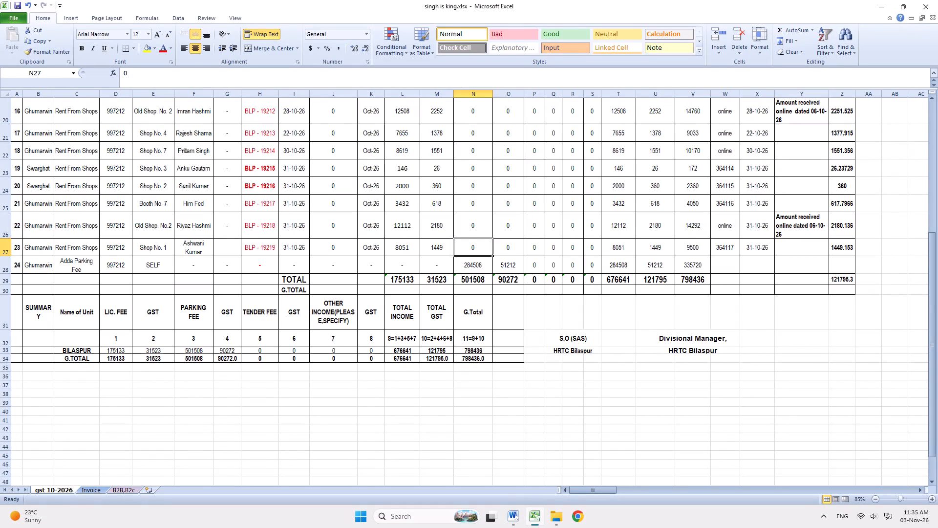
pyautogui.scroll(6, 732, 193)
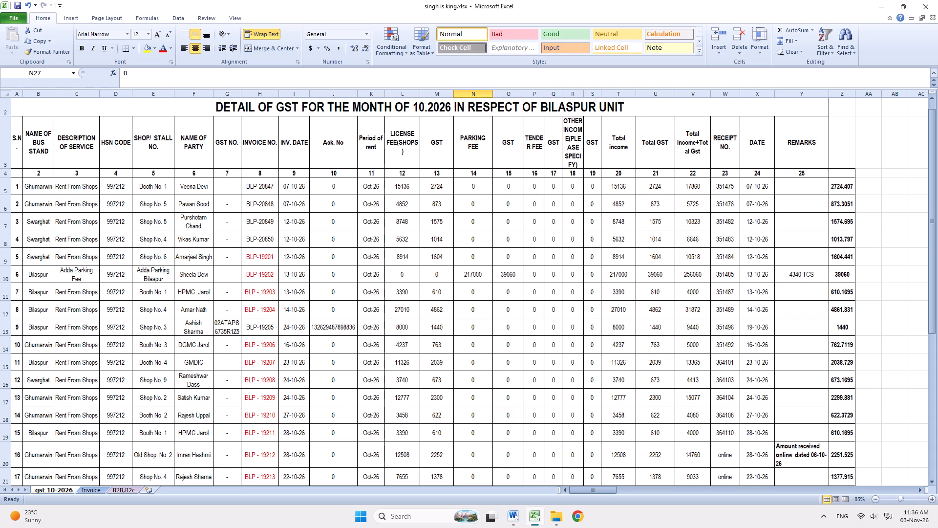
pyautogui.click(401, 258)
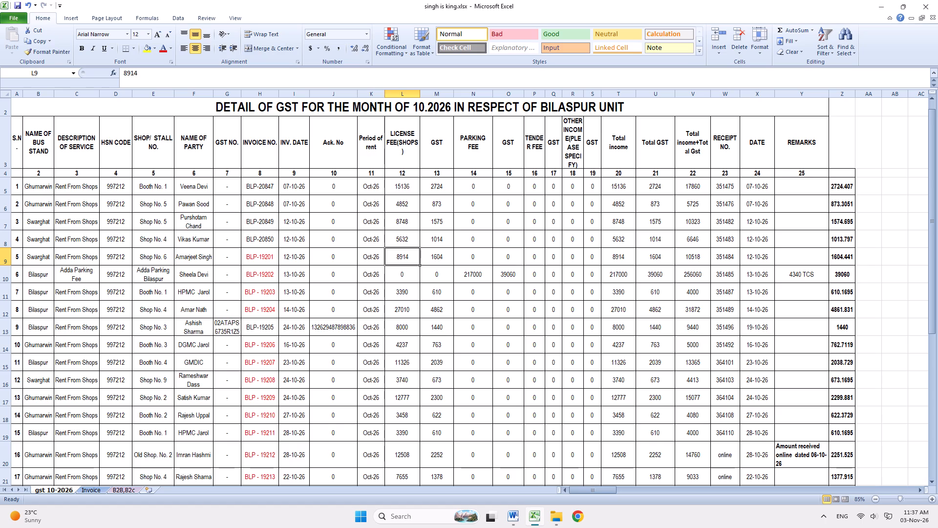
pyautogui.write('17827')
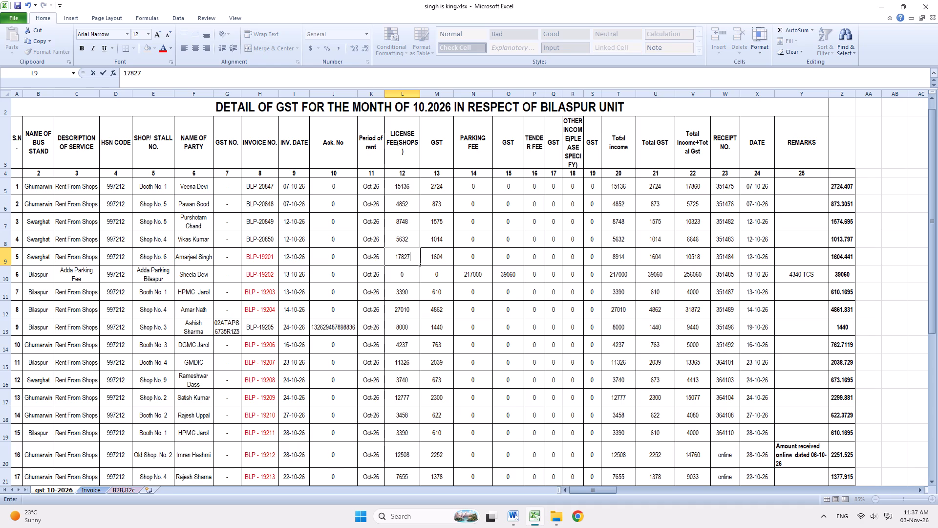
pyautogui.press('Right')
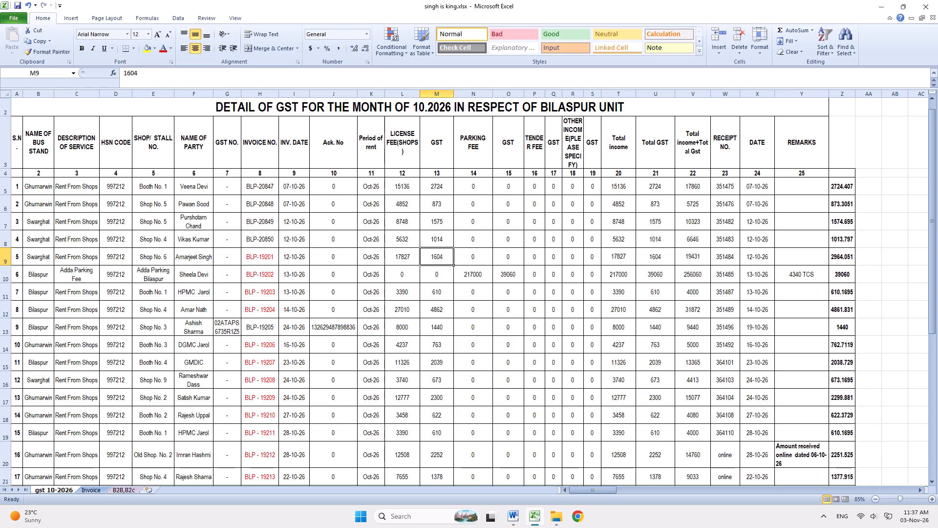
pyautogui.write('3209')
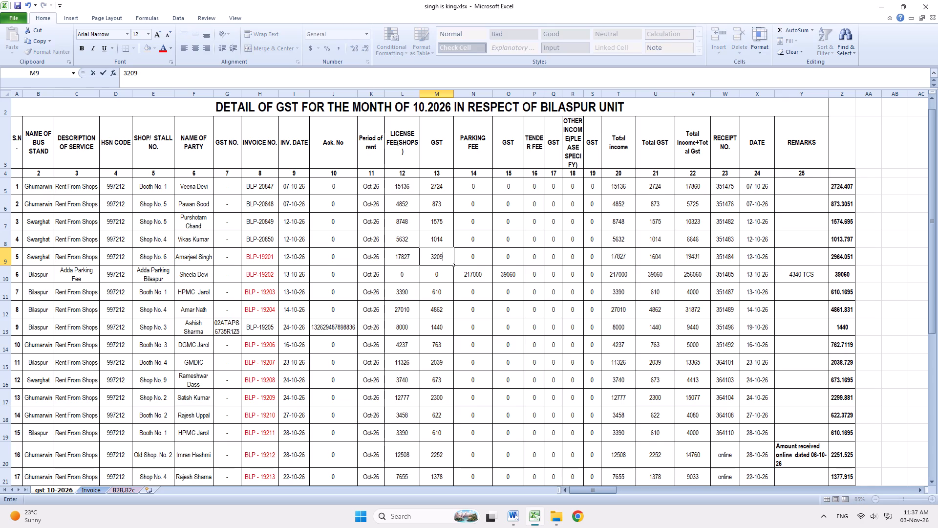
pyautogui.click(701, 258)
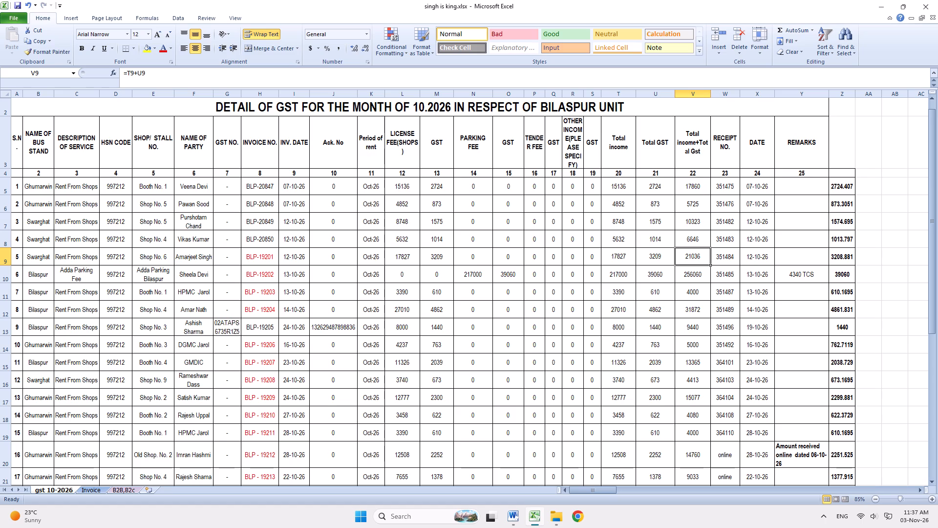
# Check the TOTAL row and the Bilaspur summary on the gst 10-2026 sheet, and save the workbook.
pyautogui.scroll(-3, 496, 348)
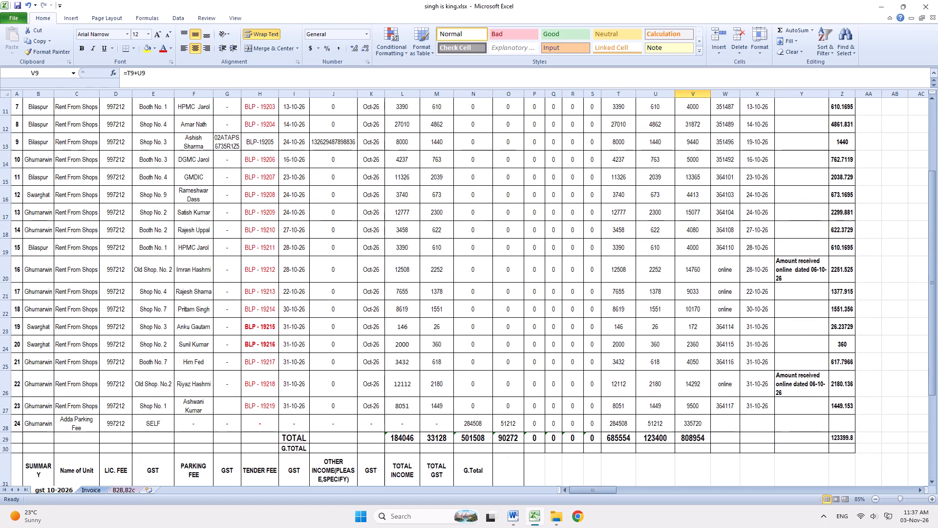
pyautogui.click(620, 419)
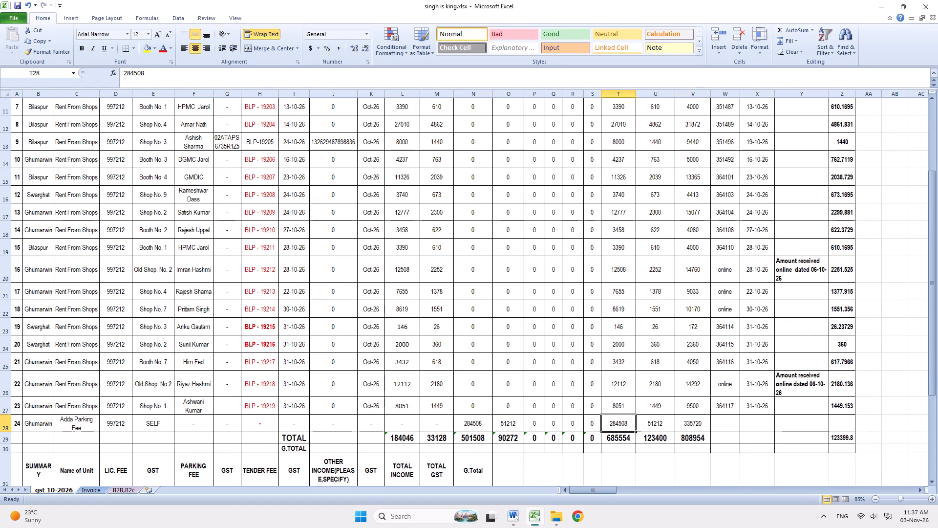
pyautogui.click(622, 442)
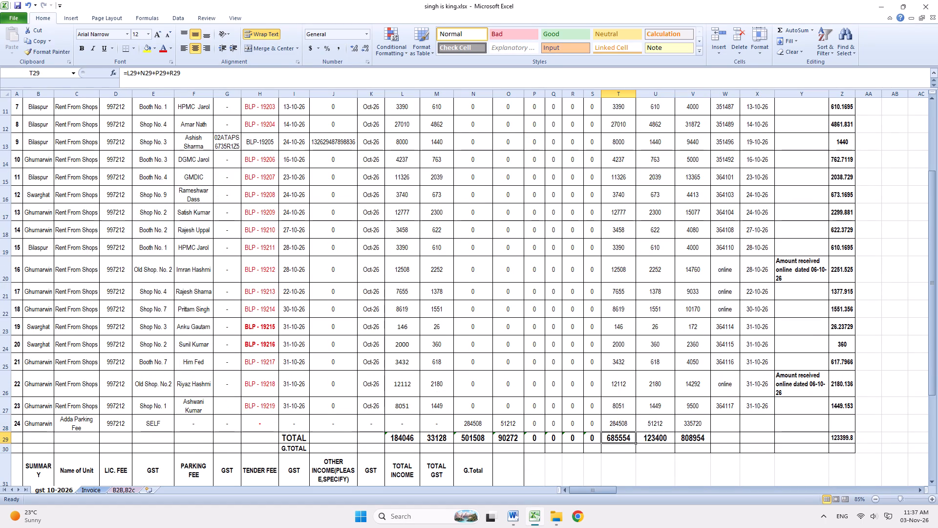
pyautogui.scroll(-4, 339, 432)
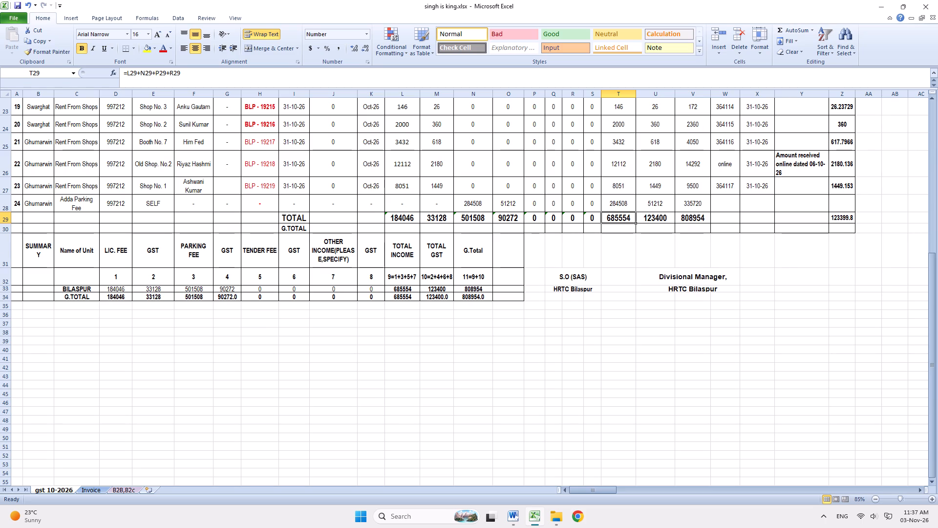
pyautogui.scroll(1, 538, 278)
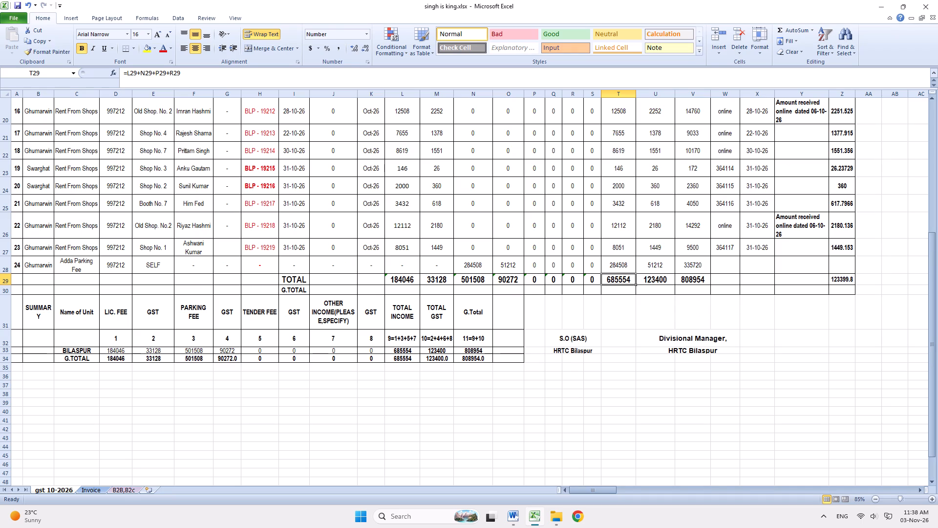
pyautogui.click(16, 4)
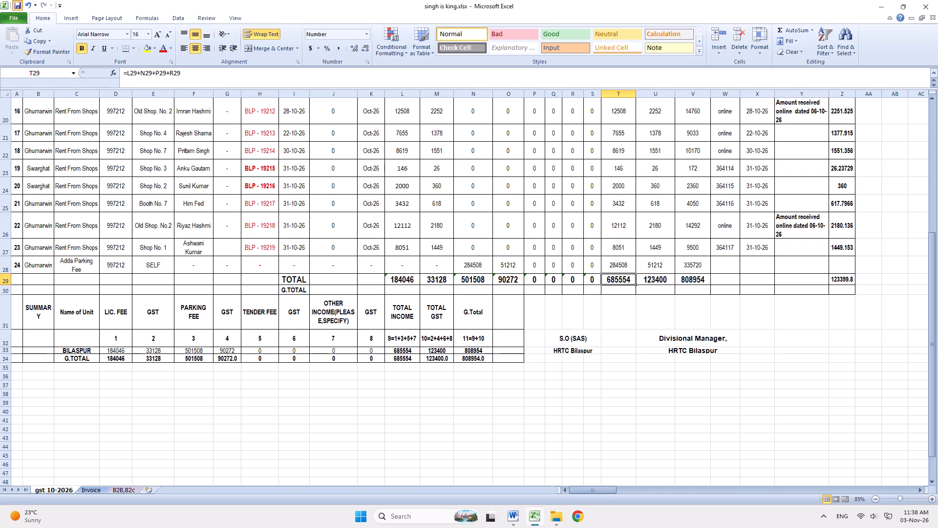
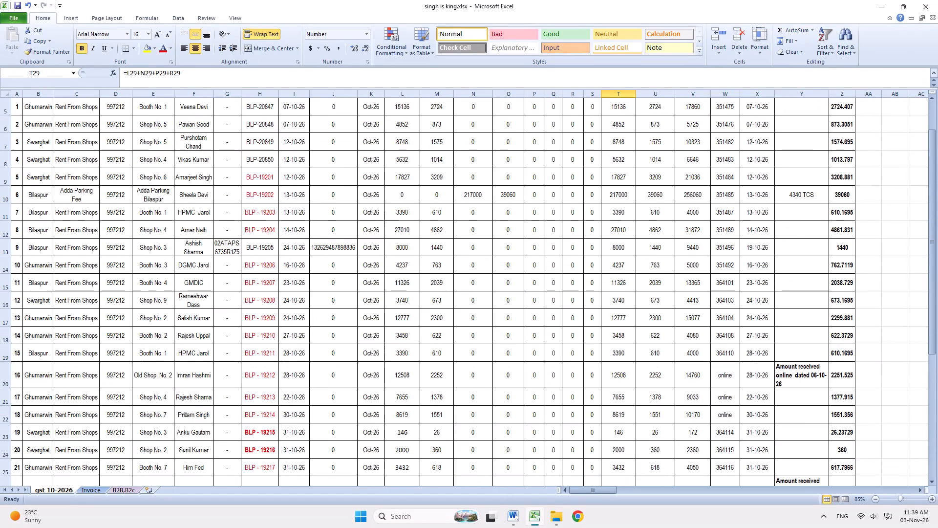
# Select the whole GST detail table with its summary on the gst 10-2026 sheet and print the active sheet on the Canon LBP6030/6040/6018L.
pyautogui.scroll(3, 592, 301)
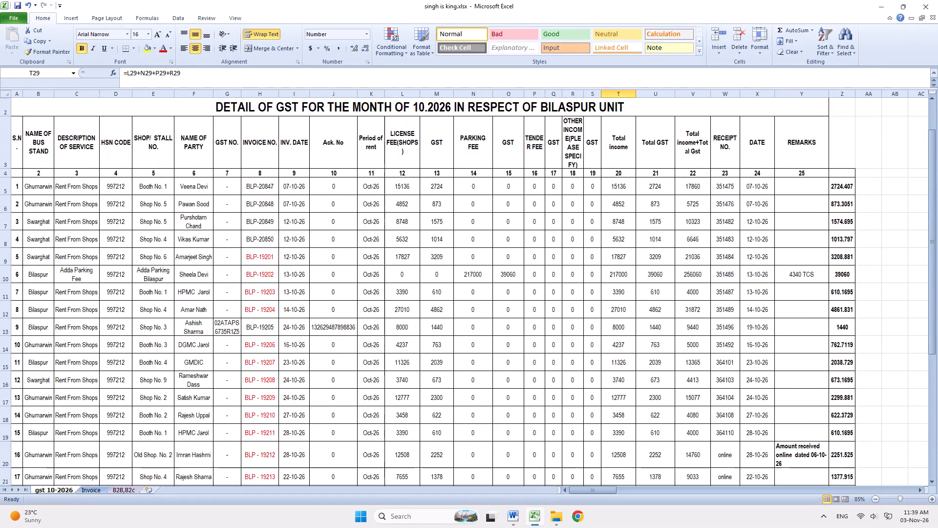
pyautogui.scroll(2, 50, 128)
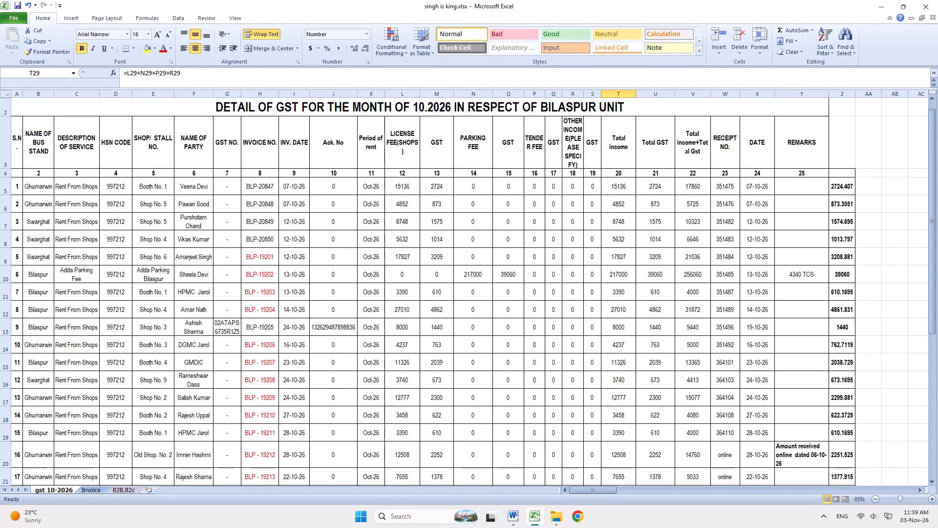
pyautogui.moveTo(22, 110); pyautogui.dragTo(64, 278)
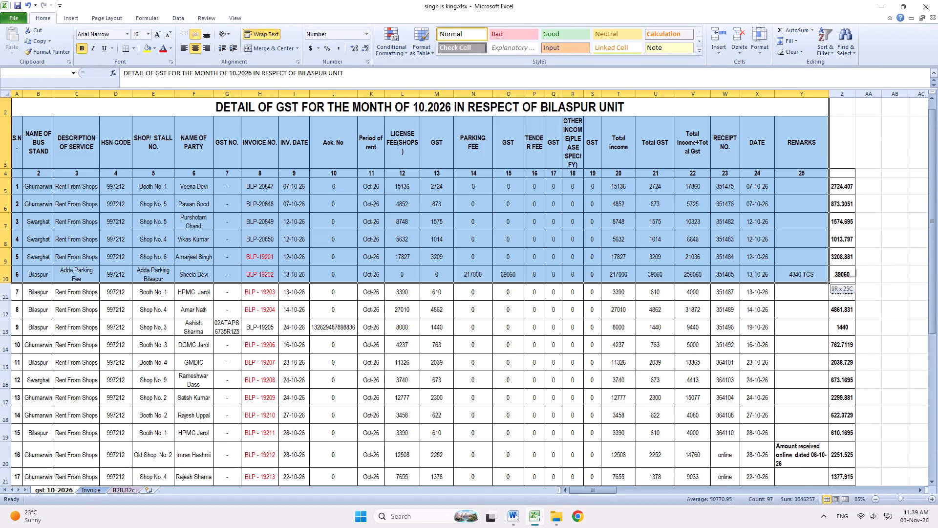
pyautogui.moveTo(64, 278); pyautogui.dragTo(155, 527)
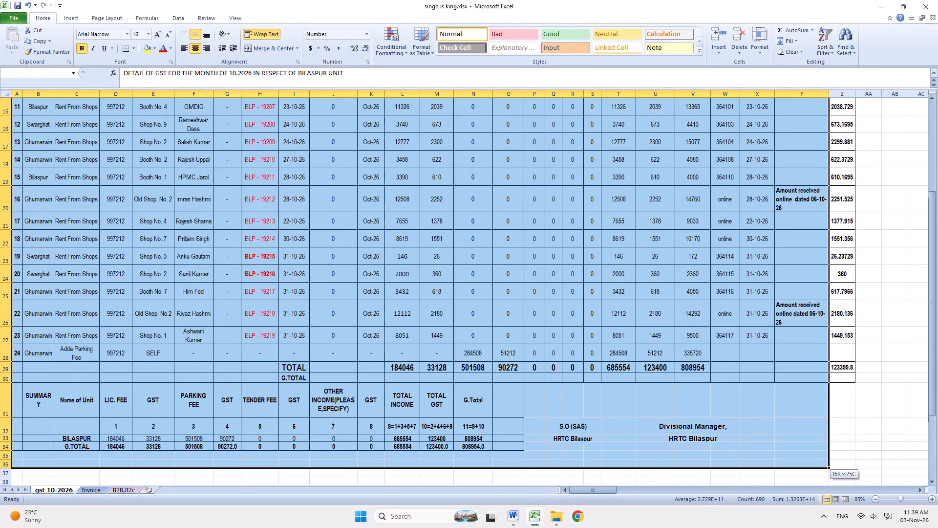
pyautogui.moveTo(155, 527); pyautogui.dragTo(318, 383)
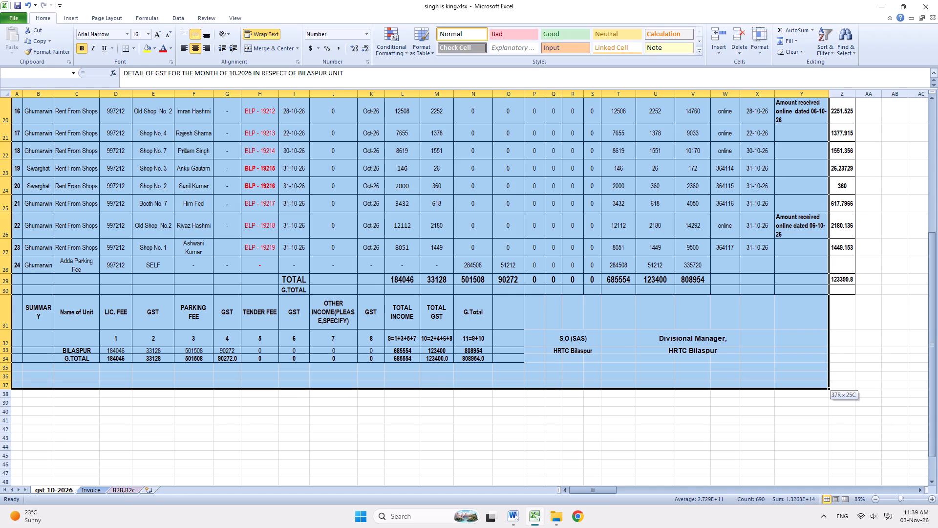
pyautogui.moveTo(318, 383); pyautogui.dragTo(854, 391)
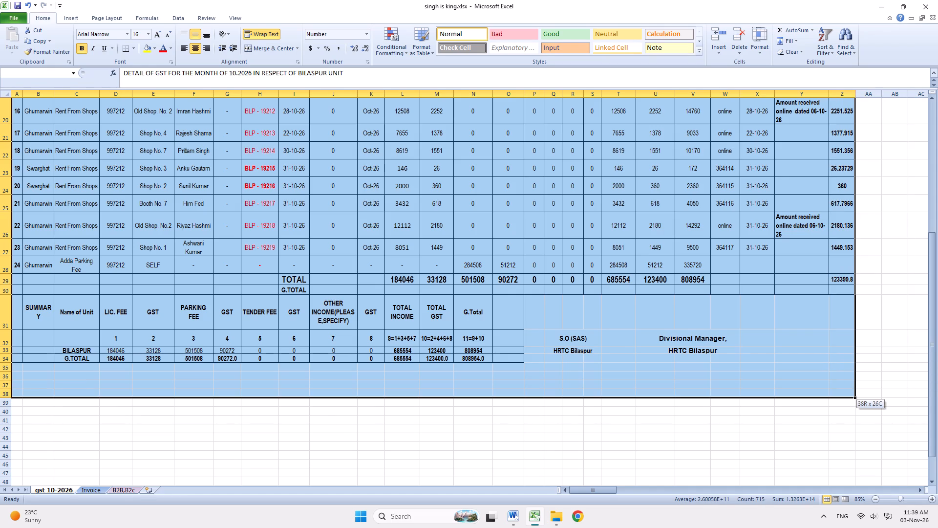
pyautogui.moveTo(854, 391); pyautogui.dragTo(850, 389)
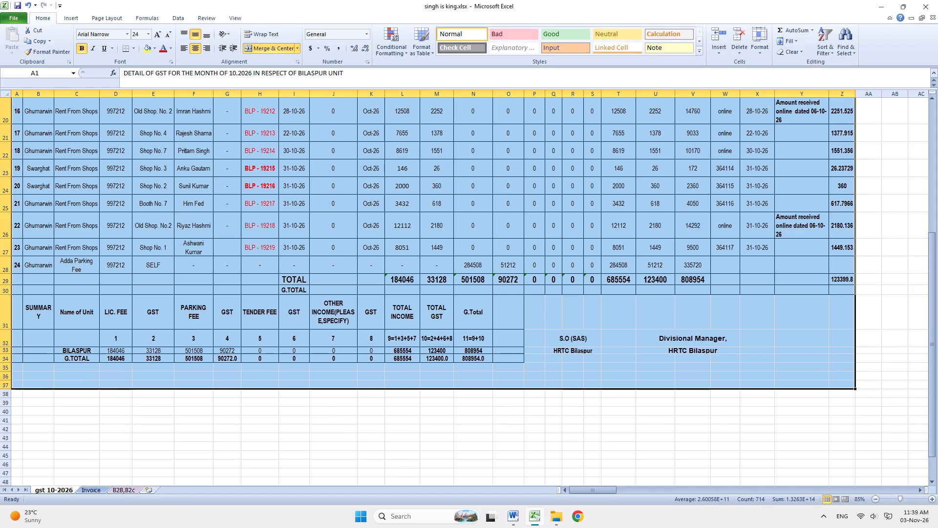
pyautogui.hotkey('ctrl', 'p')
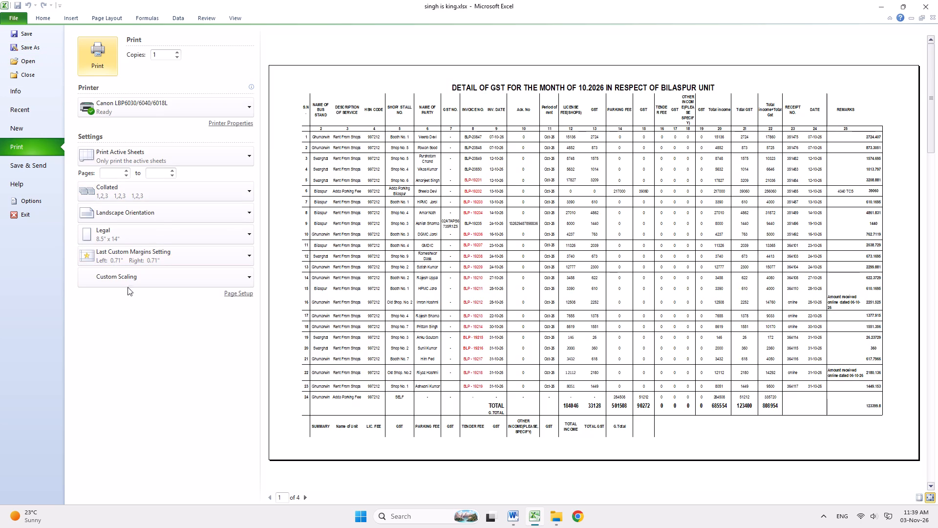
pyautogui.click(99, 48)
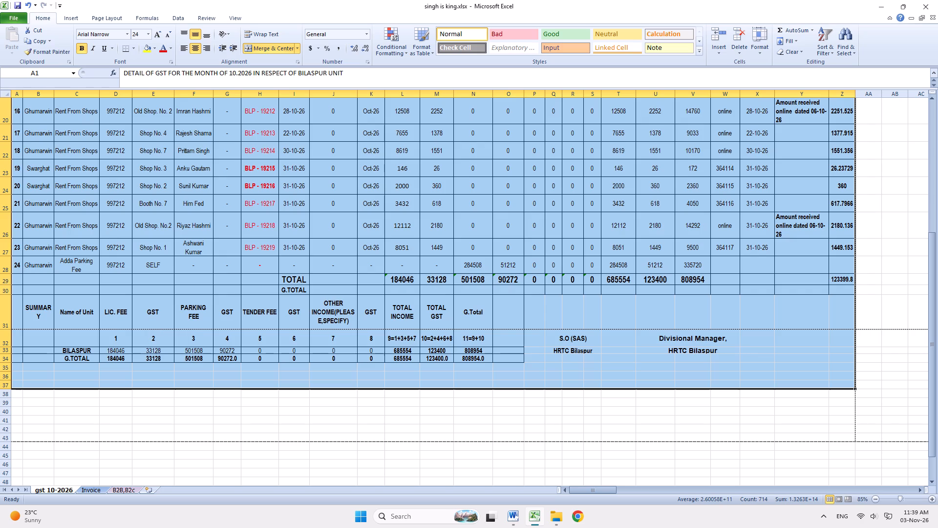
# Check the available printers in the print settings, and close the singh is king.xlsx workbook.
pyautogui.hotkey('ctrl', 'p')
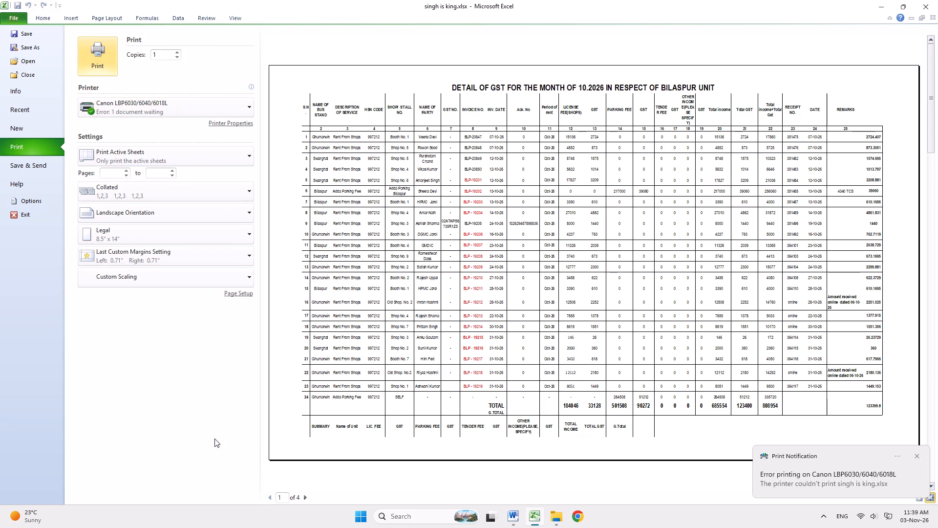
pyautogui.click(95, 107)
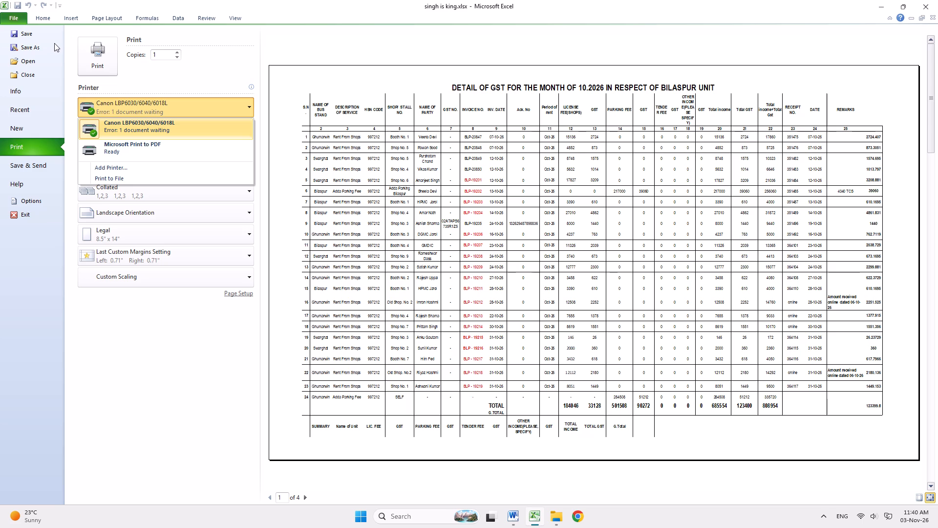
pyautogui.click(927, 4)
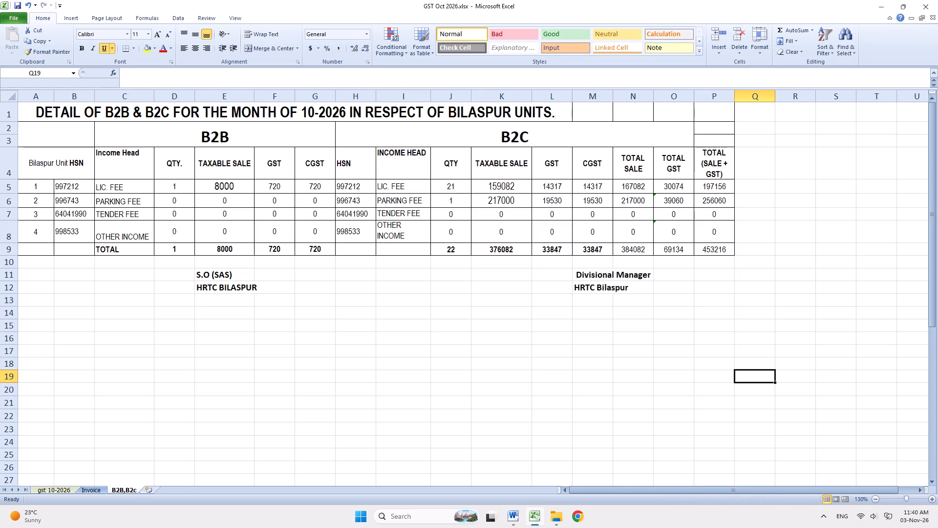
# Review the gst 10-2026, Invoice and B2B,B2c sheets of the GST Oct 2026.xlsx workbook.
pyautogui.click(66, 489)
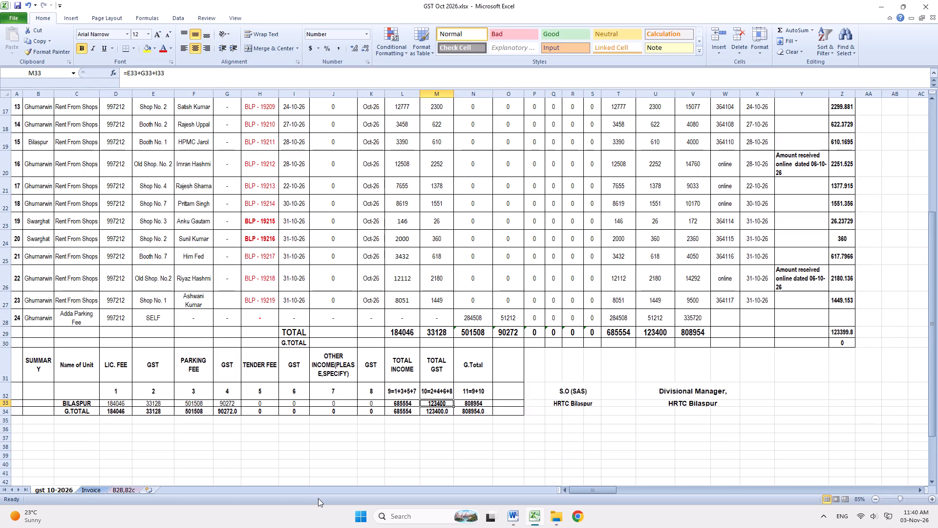
pyautogui.click(103, 488)
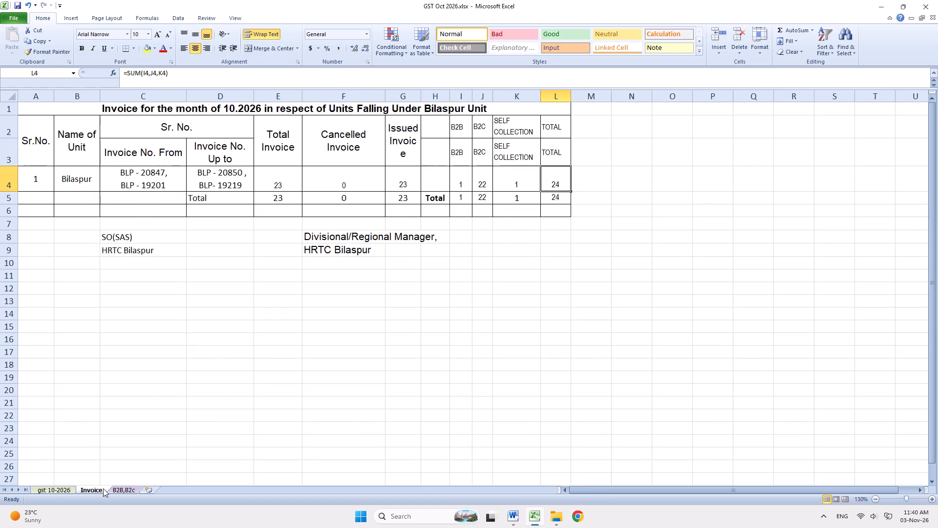
pyautogui.scroll(1, 301, 260)
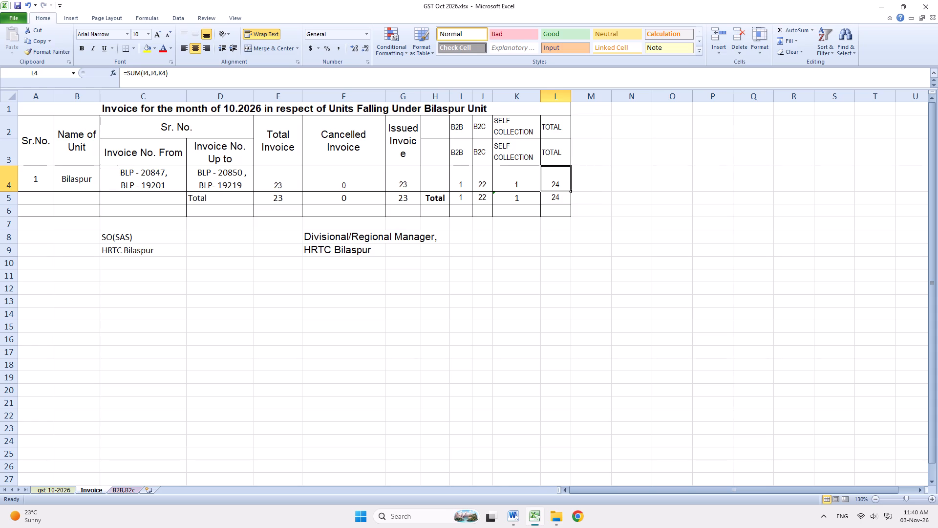
pyautogui.click(130, 490)
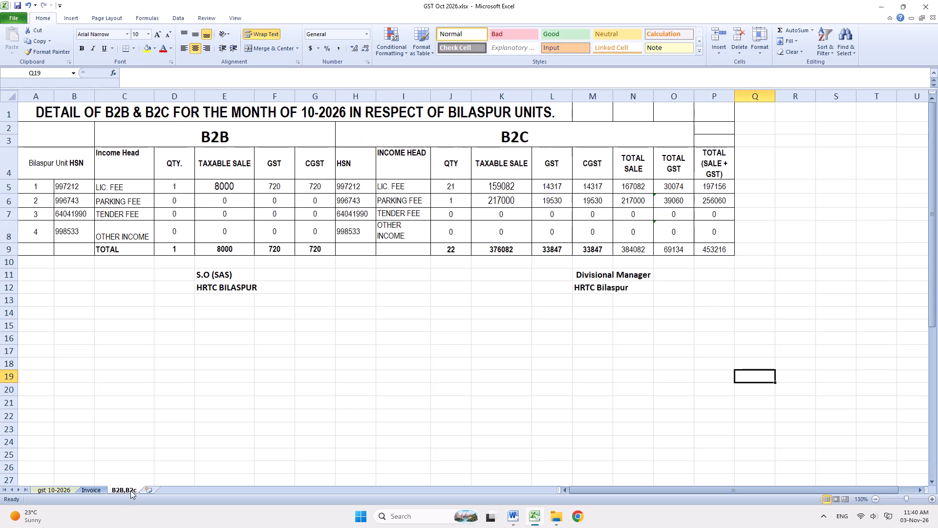
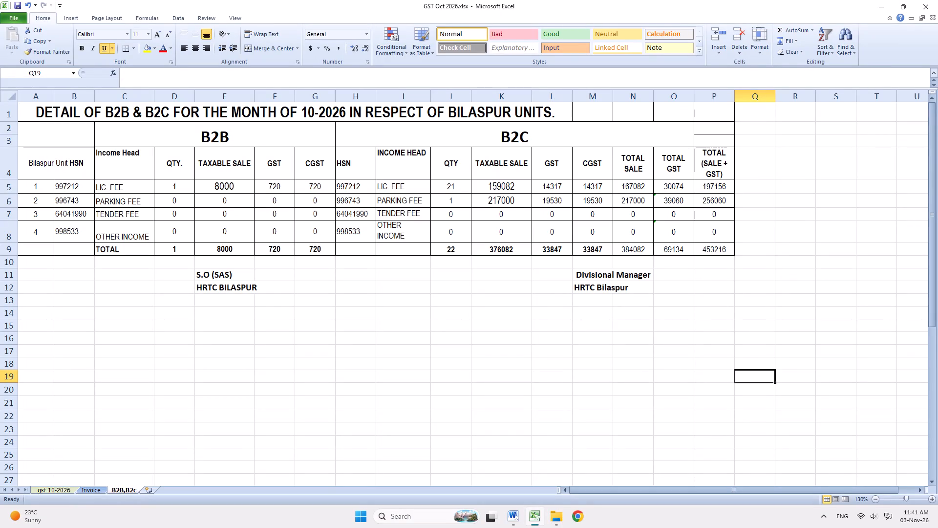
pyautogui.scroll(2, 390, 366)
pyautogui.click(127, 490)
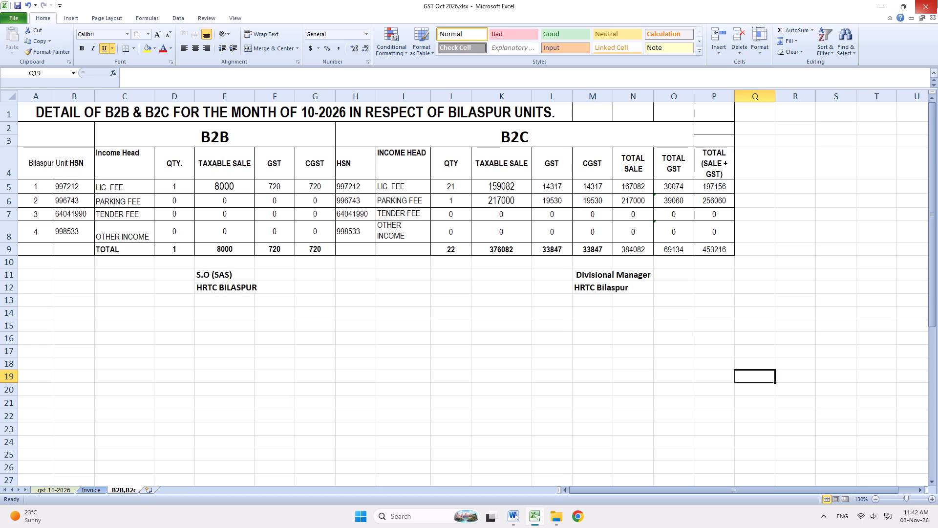
# Minimize the GST workbook, open Revenue Receipt Oct Month.docx from the Oct 2026 folder and review the bus-stand-wise revenue letter.
pyautogui.click(881, 8)
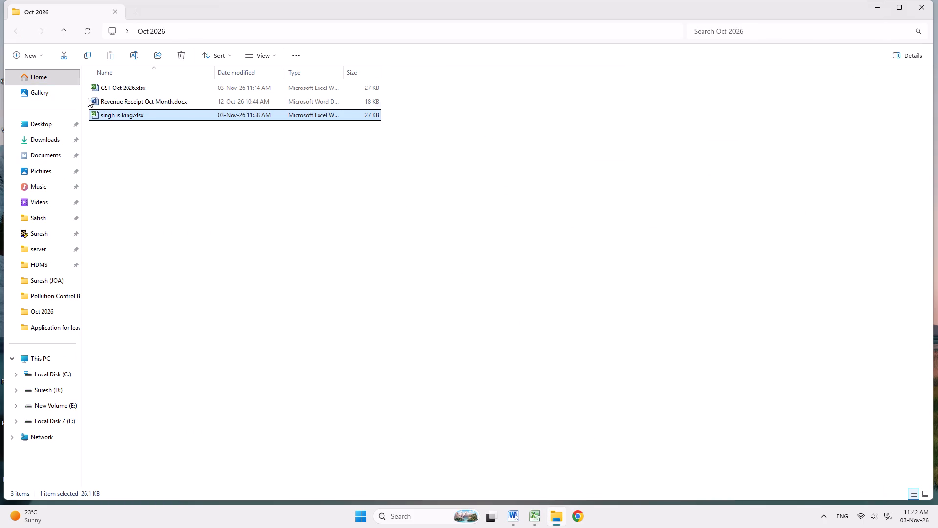
pyautogui.doubleClick(98, 101)
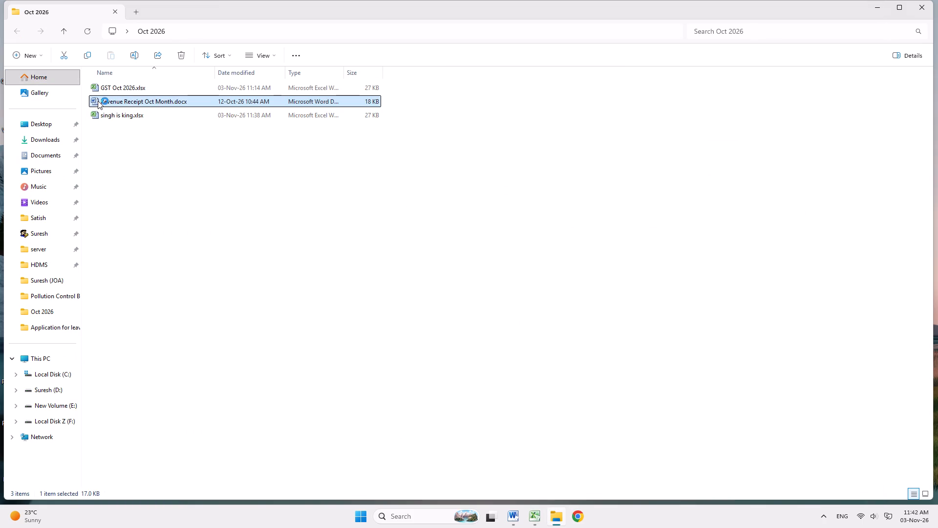
pyautogui.scroll(-3, 395, 432)
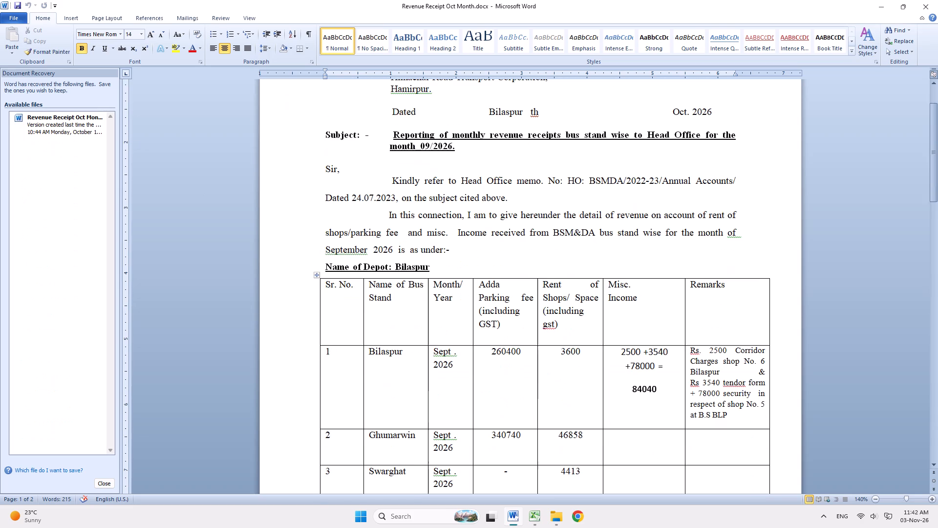
pyautogui.scroll(-10, 403, 410)
pyautogui.scroll(-11, 387, 382)
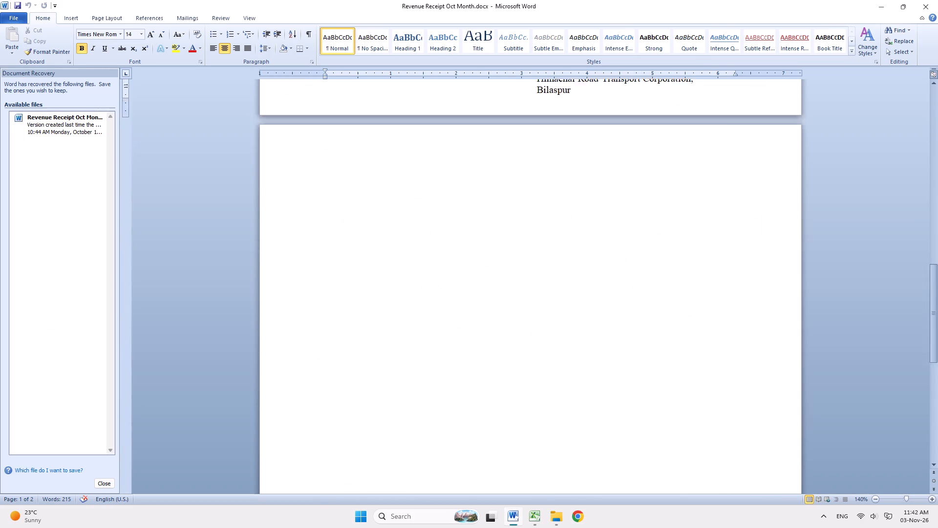
pyautogui.scroll(-11, 387, 376)
pyautogui.scroll(20, 386, 371)
pyautogui.scroll(4, 386, 371)
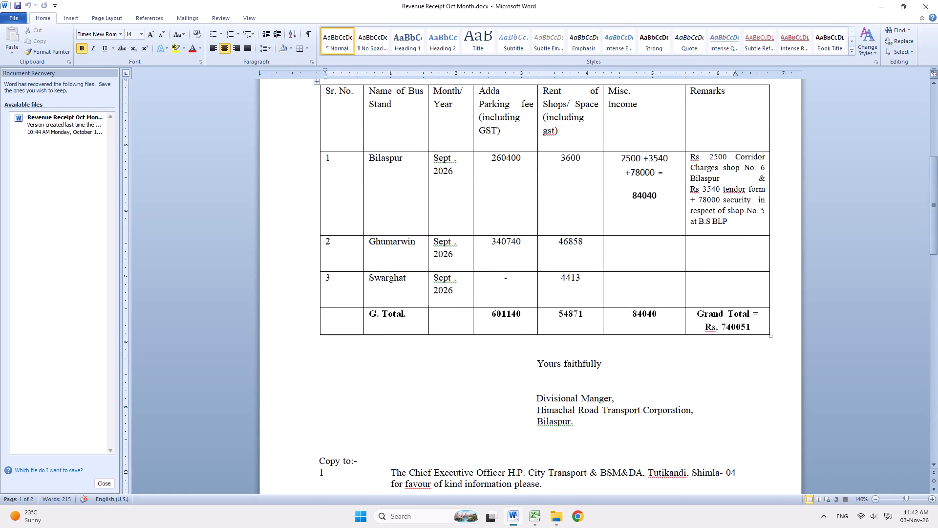
pyautogui.scroll(20, 383, 365)
pyautogui.scroll(1, 383, 365)
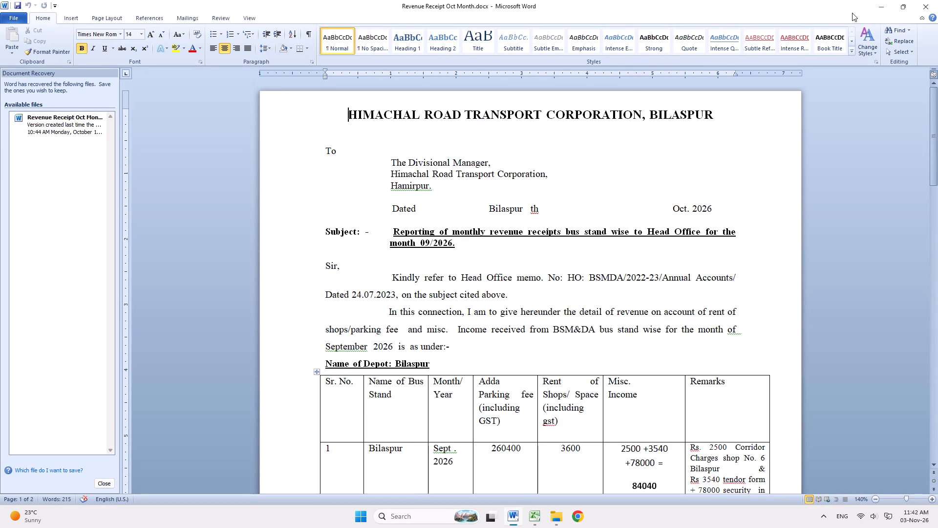
pyautogui.click(880, 6)
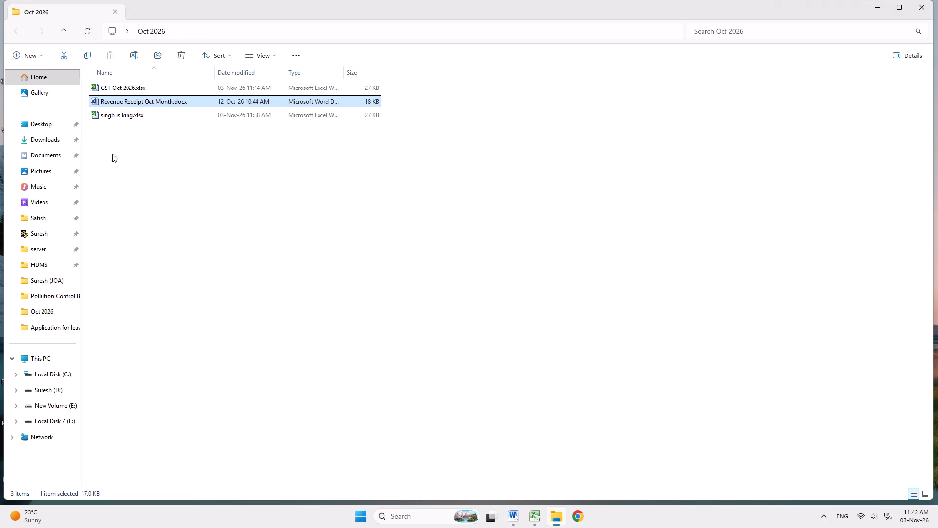
# Check the gst 10-2026 sheet of singh is king.xlsx, and close the Oct 2026 folder window.
pyautogui.doubleClick(97, 112)
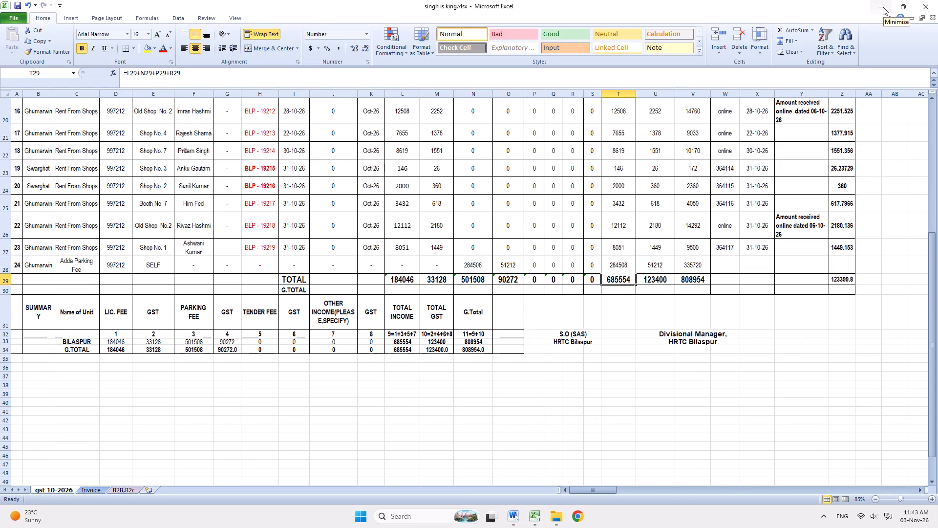
pyautogui.click(883, 7)
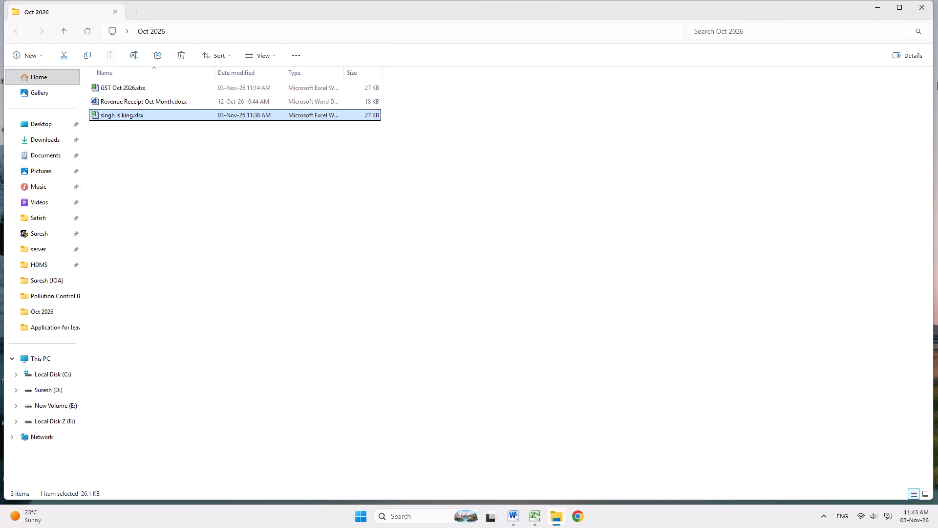
pyautogui.click(925, 9)
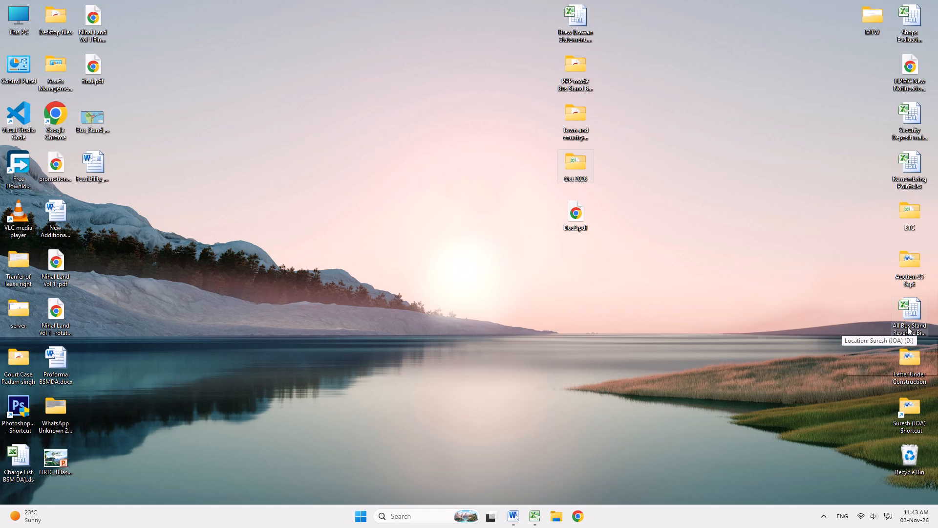
# Open All Bus Stand Revenue Bilaspur.xlsx from the desktop and examine the October 2026 adda parking fee table on the Ghumarwin 11-25 sheet.
pyautogui.doubleClick(905, 312)
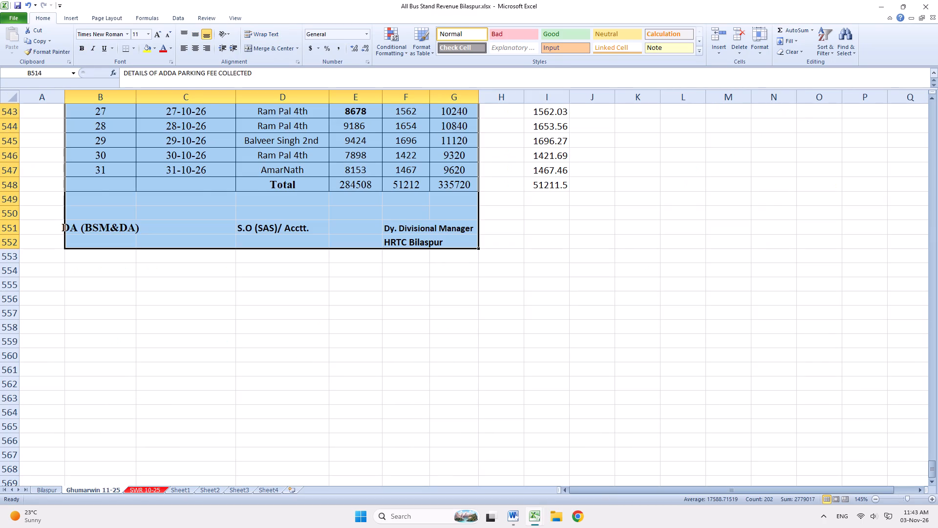
pyautogui.scroll(14, 310, 231)
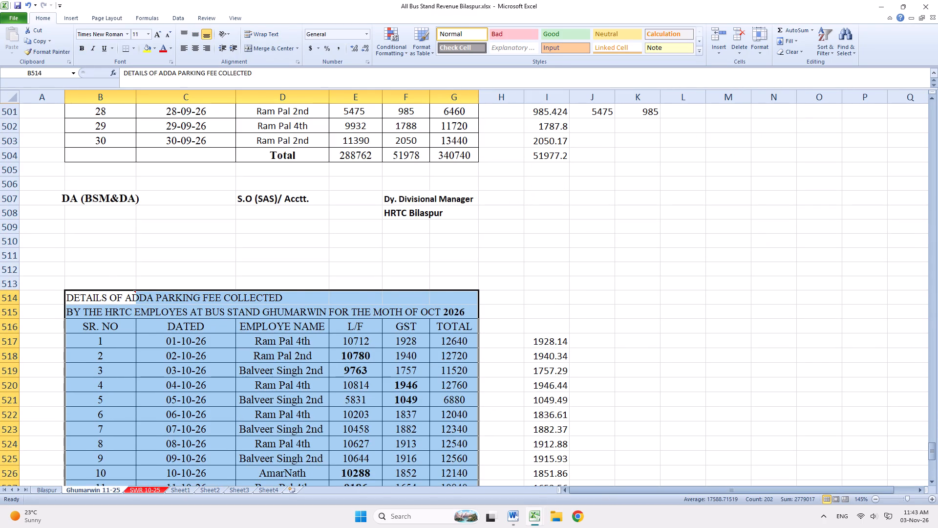
pyautogui.scroll(-11, 340, 383)
pyautogui.scroll(5, 325, 376)
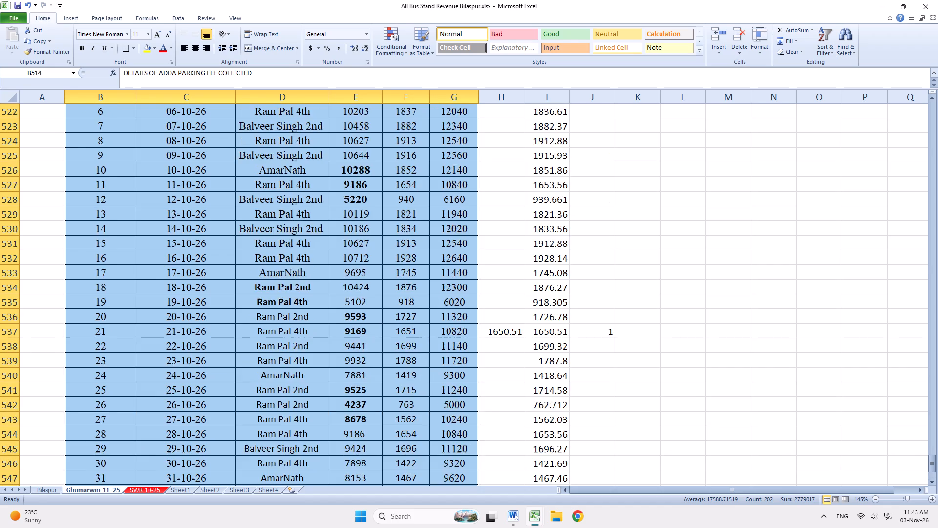
pyautogui.scroll(6, 322, 377)
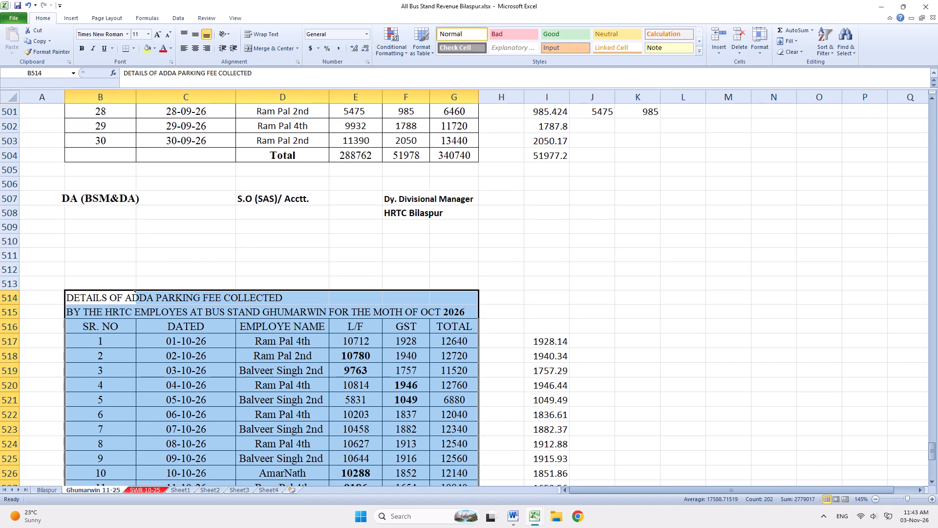
# Select the Ghumarwin October 2026 parking fee table with its signature block, B514:G554, and print the active sheets on the Canon LBP6030/6040/6018L.
pyautogui.click(631, 273)
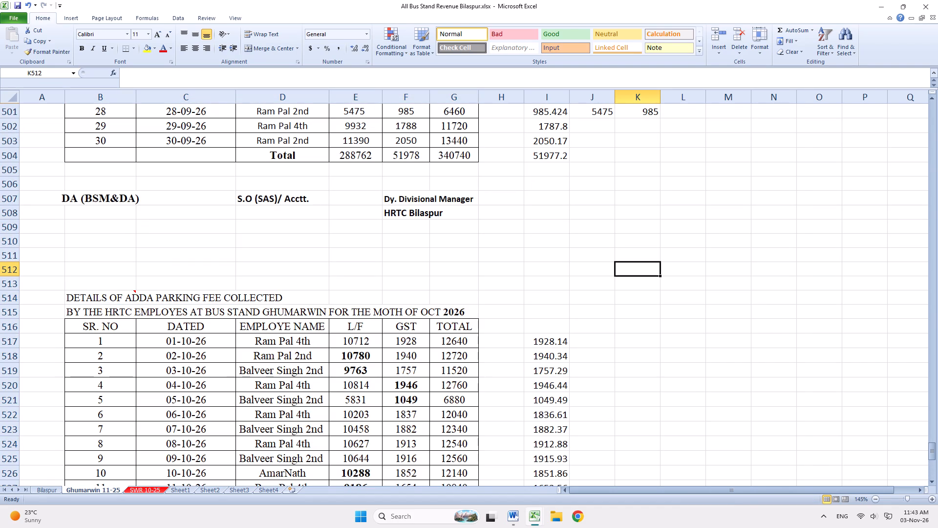
pyautogui.moveTo(67, 300); pyautogui.dragTo(277, 385)
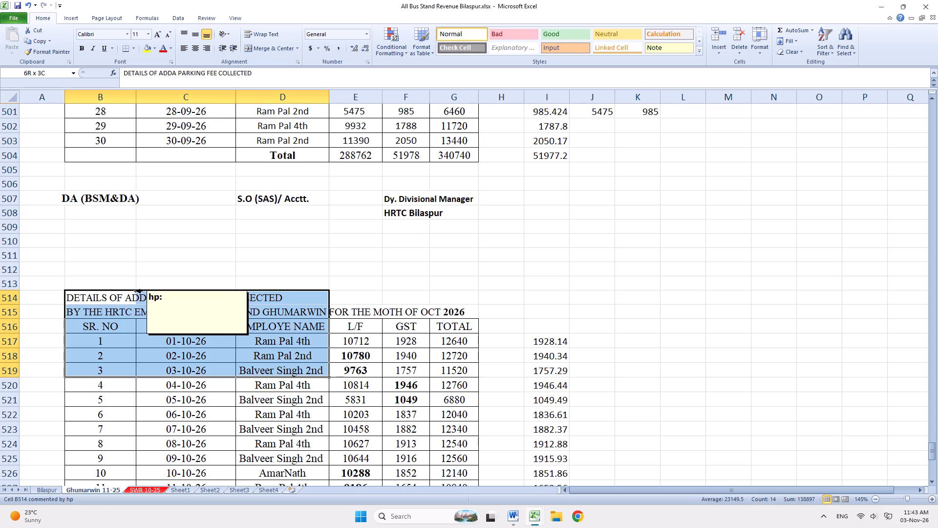
pyautogui.moveTo(277, 385); pyautogui.dragTo(442, 527)
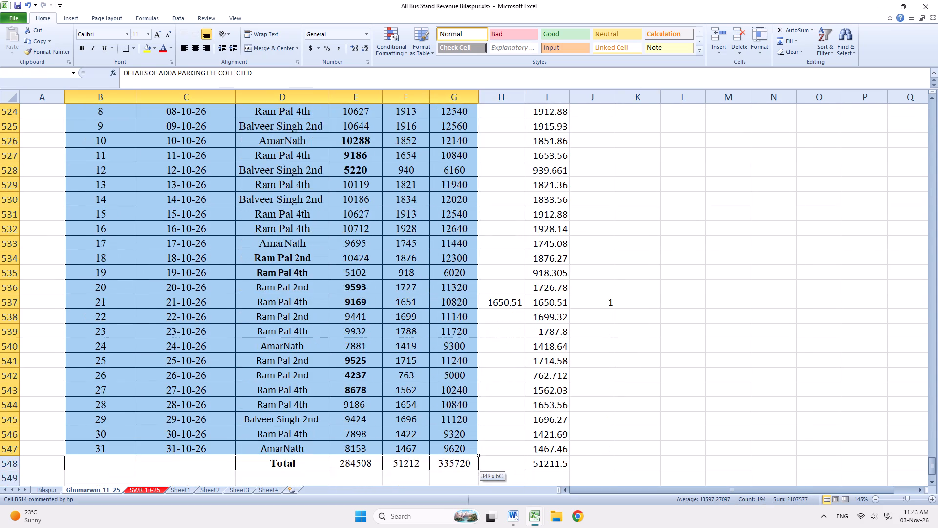
pyautogui.moveTo(442, 527); pyautogui.dragTo(454, 458)
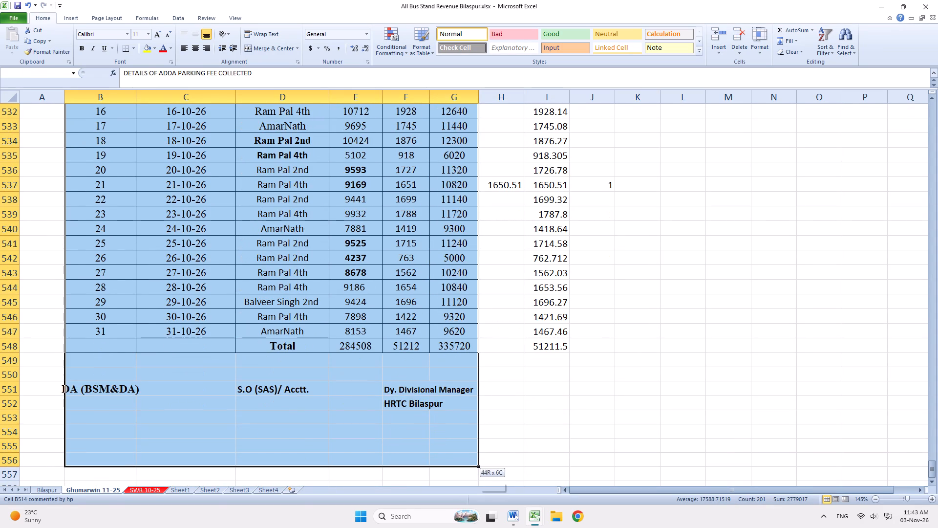
pyautogui.moveTo(454, 458); pyautogui.dragTo(455, 431)
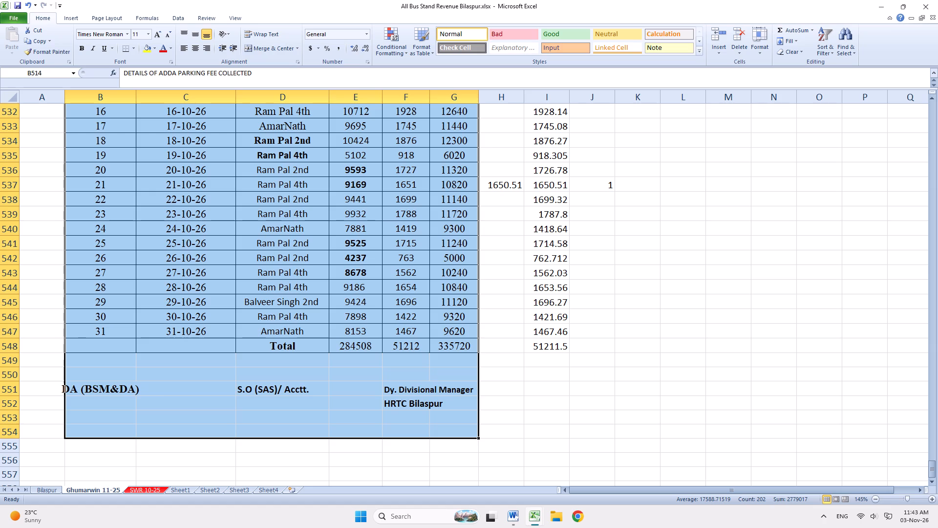
pyautogui.hotkey('ctrl', 'p')
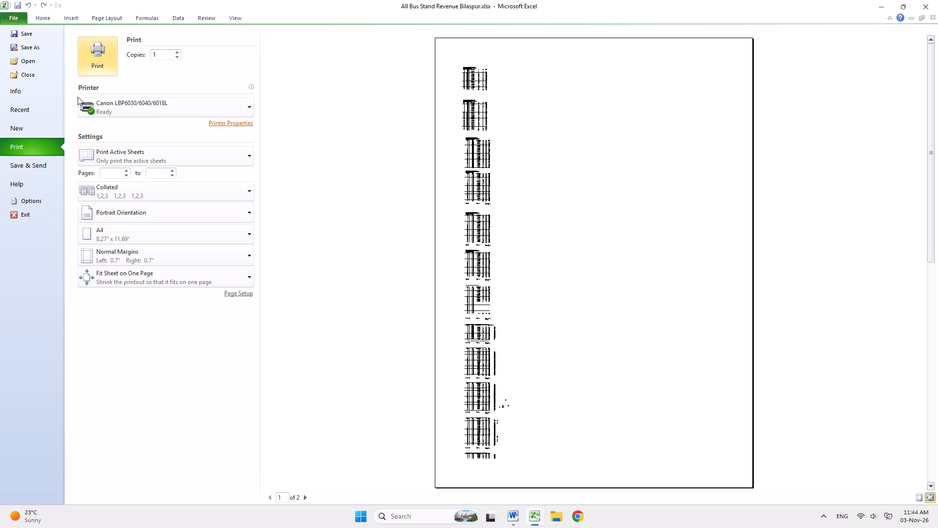
pyautogui.click(91, 104)
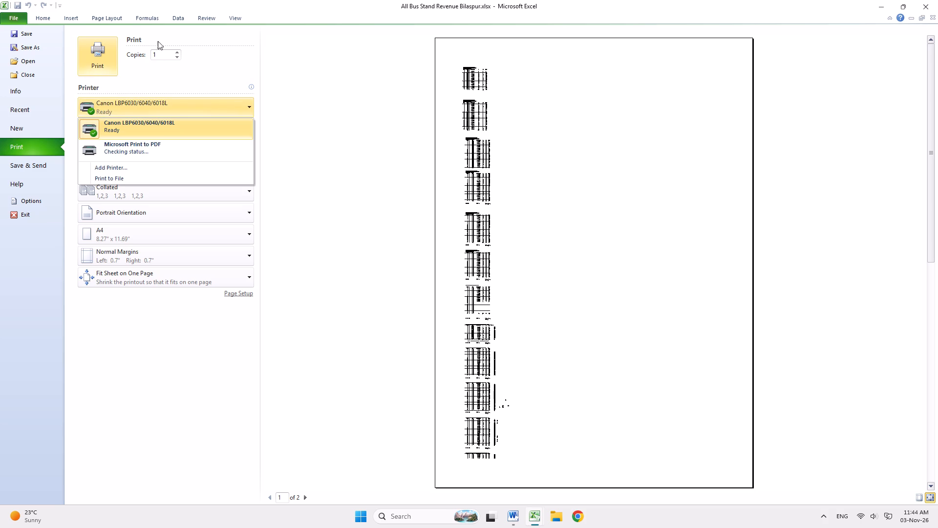
pyautogui.click(100, 45)
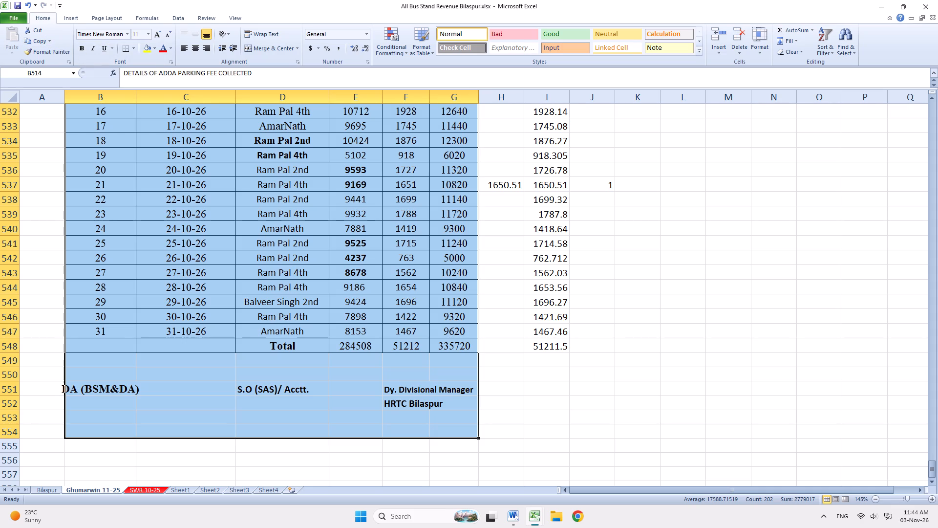
# Examine the September 2026 and October 2026 adda parking fee tables on the Ghumarwin 11-25 sheet.
pyautogui.scroll(3, 550, 308)
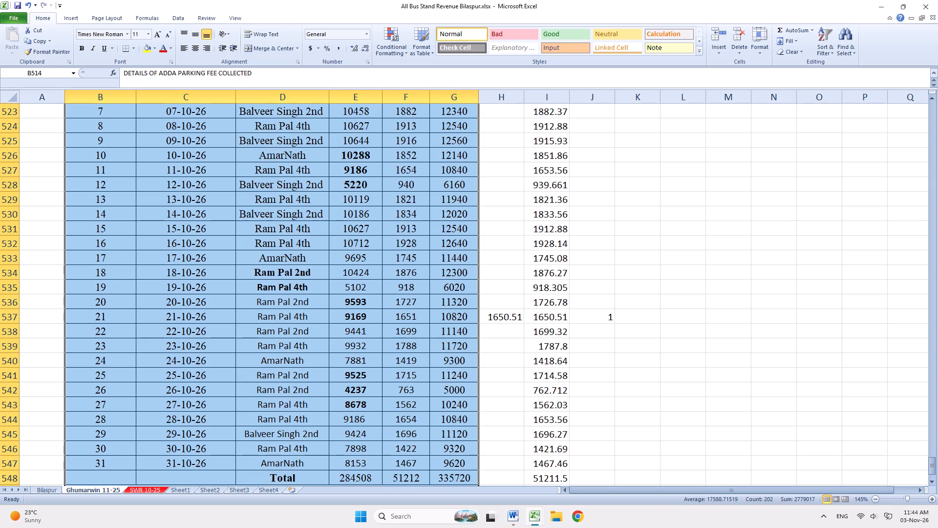
pyautogui.scroll(7, 490, 302)
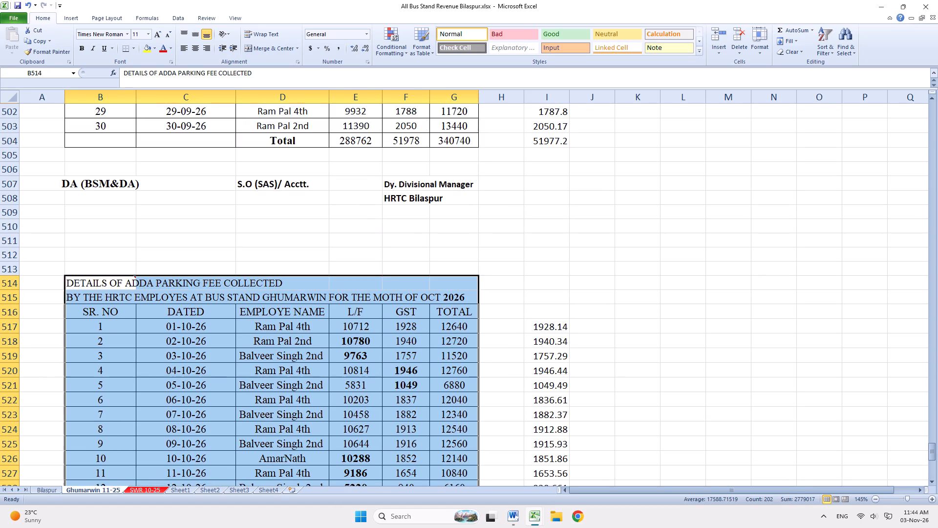
pyautogui.click(676, 241)
pyautogui.scroll(11, 509, 280)
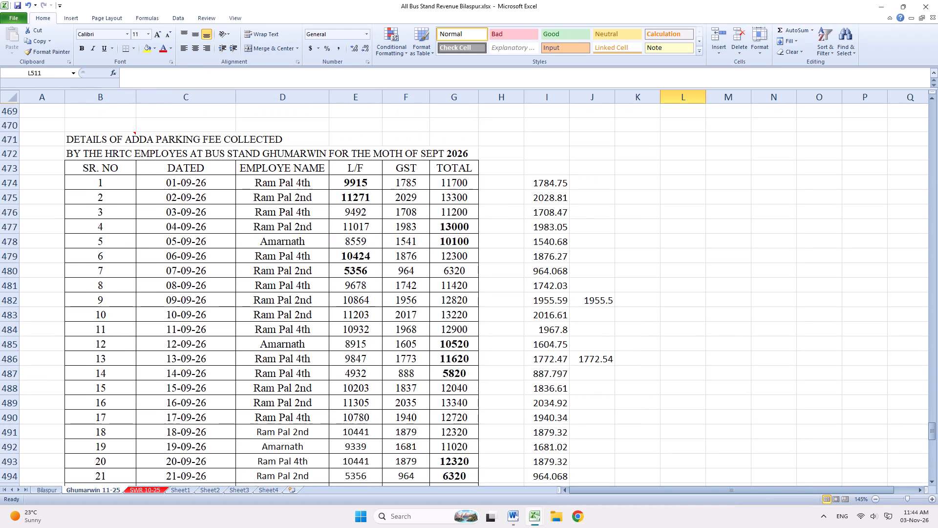
pyautogui.scroll(-4, 486, 275)
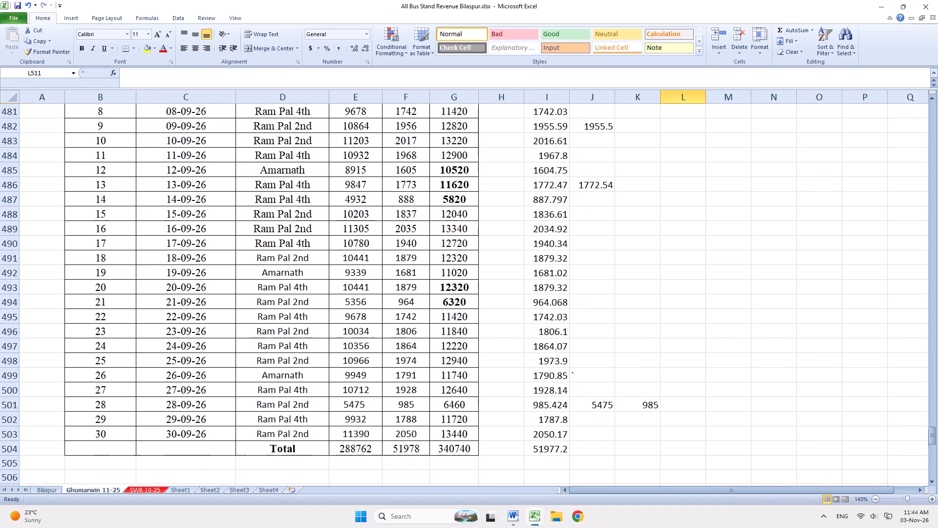
pyautogui.scroll(3, 486, 275)
pyautogui.scroll(-3, 488, 274)
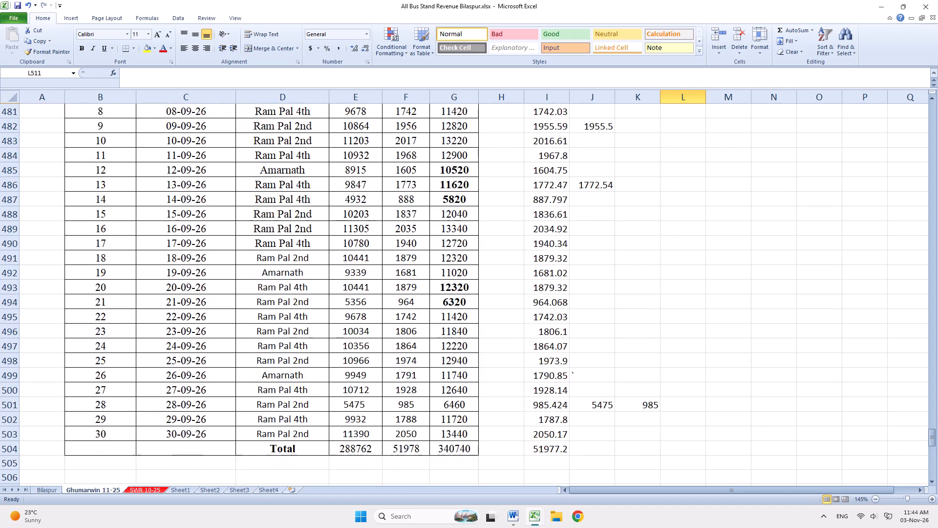
pyautogui.scroll(-6, 494, 275)
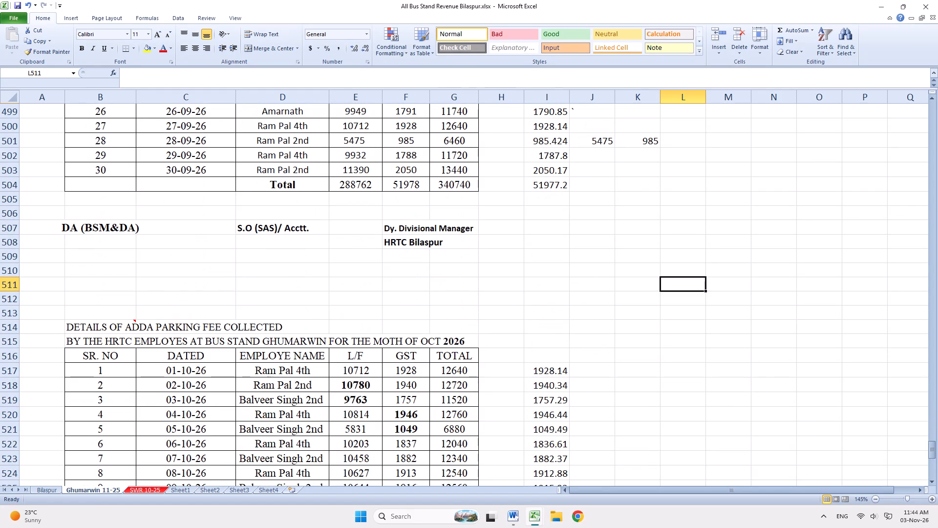
# Select the Ghumarwin October 2026 parking fee table including column A and the signature block, A514:G554, and open the print settings.
pyautogui.moveTo(59, 326); pyautogui.dragTo(494, 527)
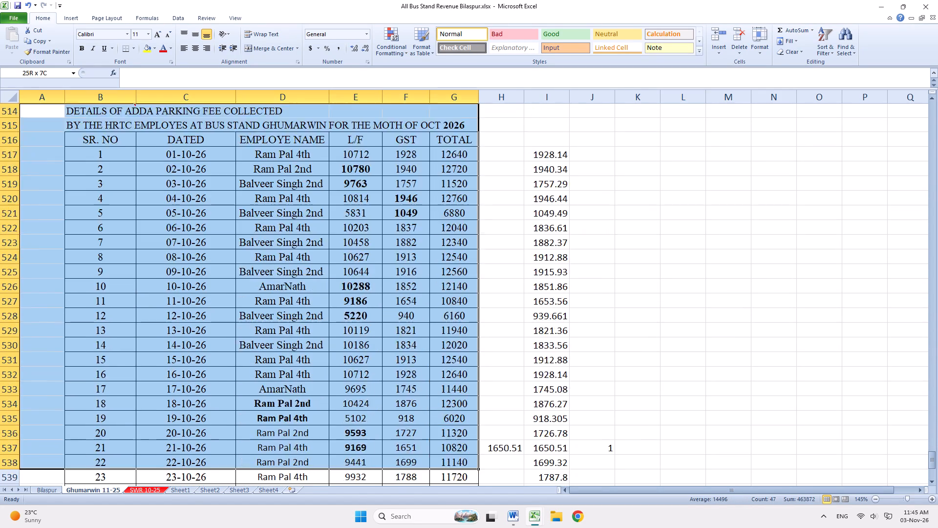
pyautogui.moveTo(494, 527); pyautogui.dragTo(464, 521)
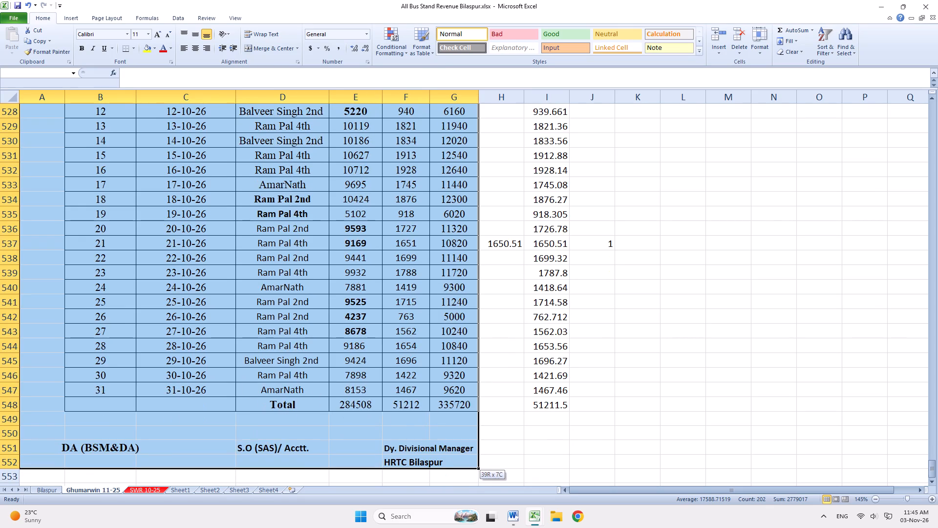
pyautogui.moveTo(464, 521); pyautogui.dragTo(467, 452)
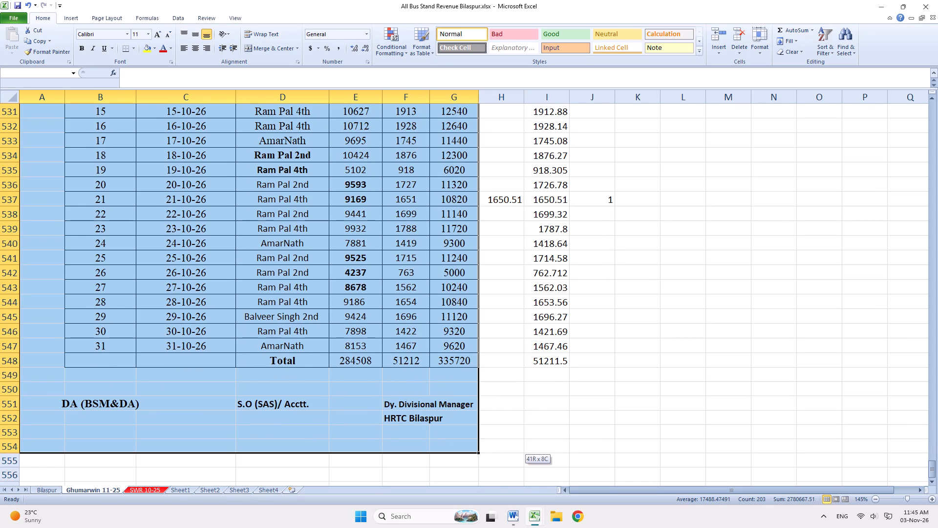
pyautogui.moveTo(467, 452); pyautogui.dragTo(468, 452)
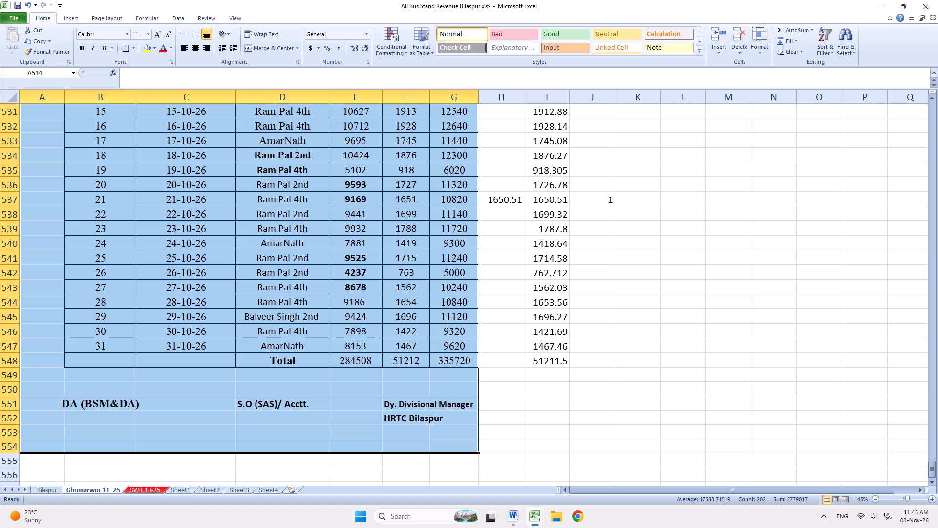
pyautogui.hotkey('ctrl', 'p')
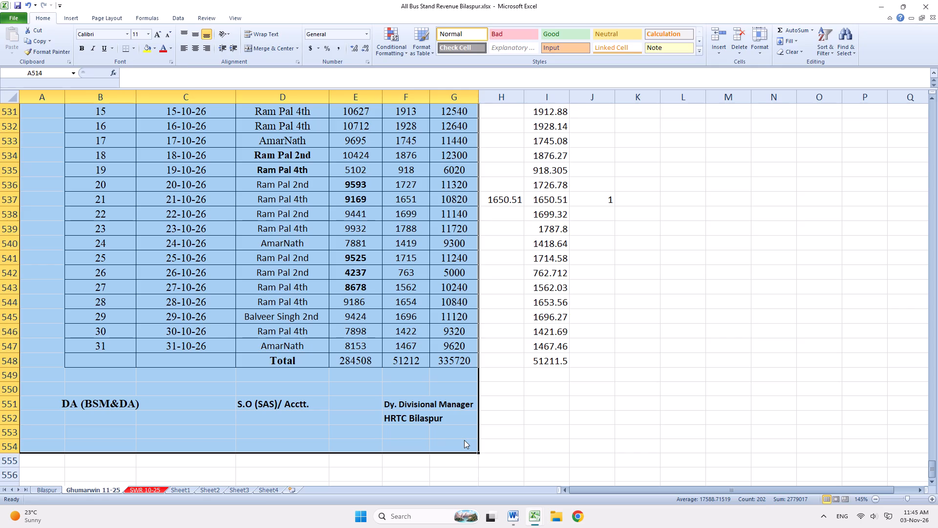
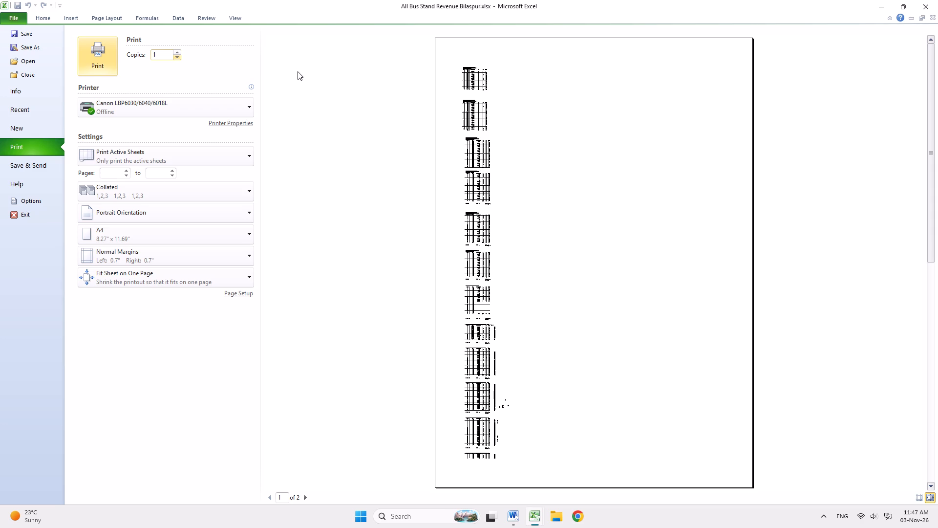
# Print one copy of the active sheets on the Canon LBP6030/6040/6018L and close the printer status window.
pyautogui.click(296, 151)
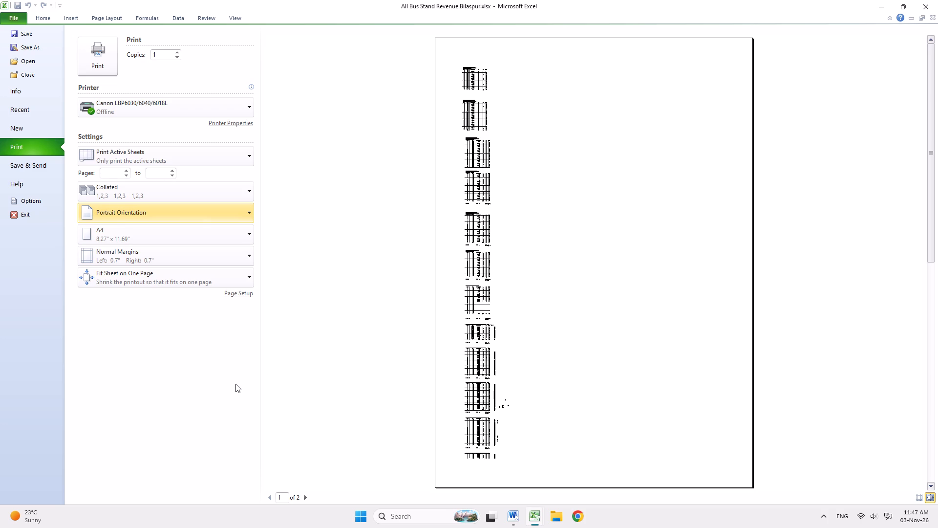
pyautogui.scroll(-4, 304, 354)
pyautogui.scroll(4, 303, 343)
pyautogui.scroll(1, 176, 301)
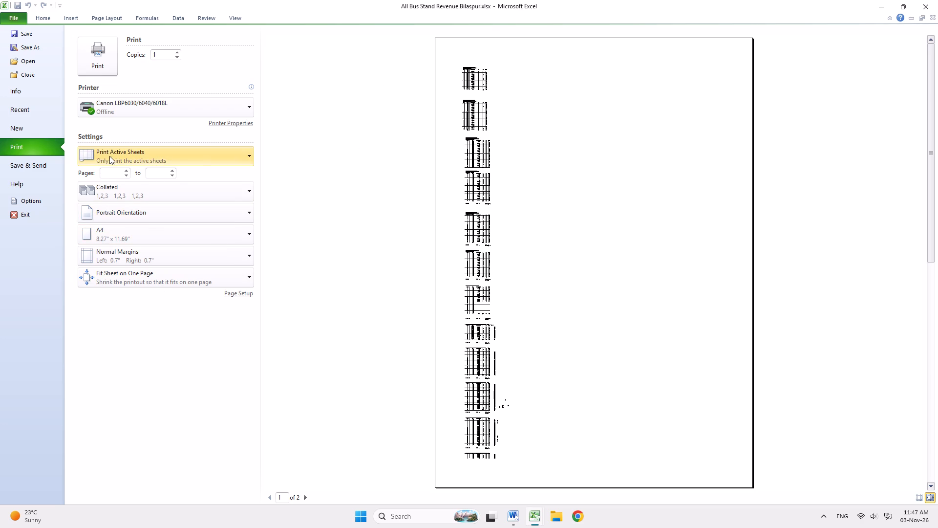
pyautogui.click(91, 152)
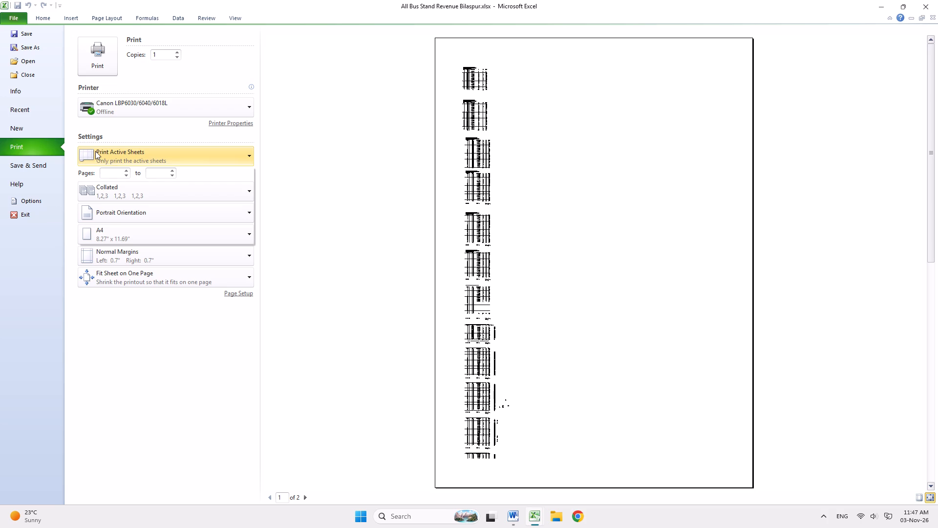
pyautogui.click(95, 151)
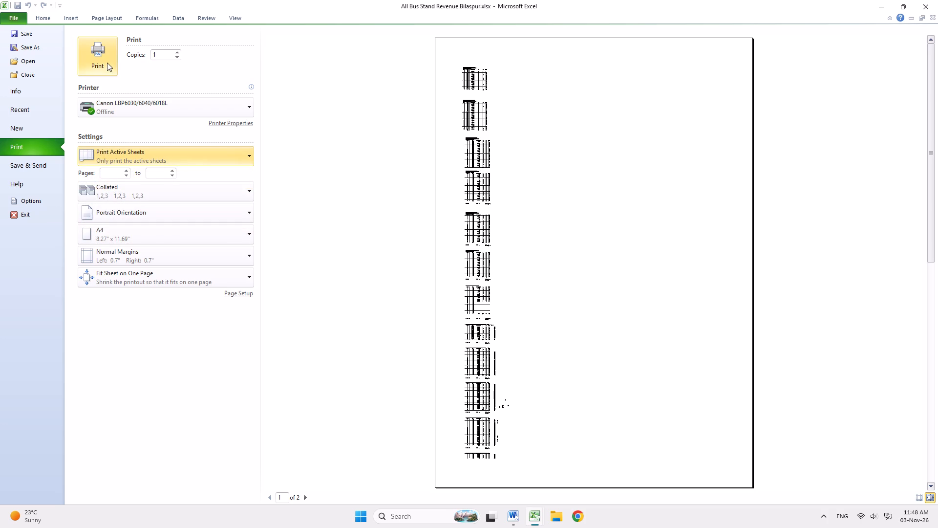
pyautogui.click(102, 50)
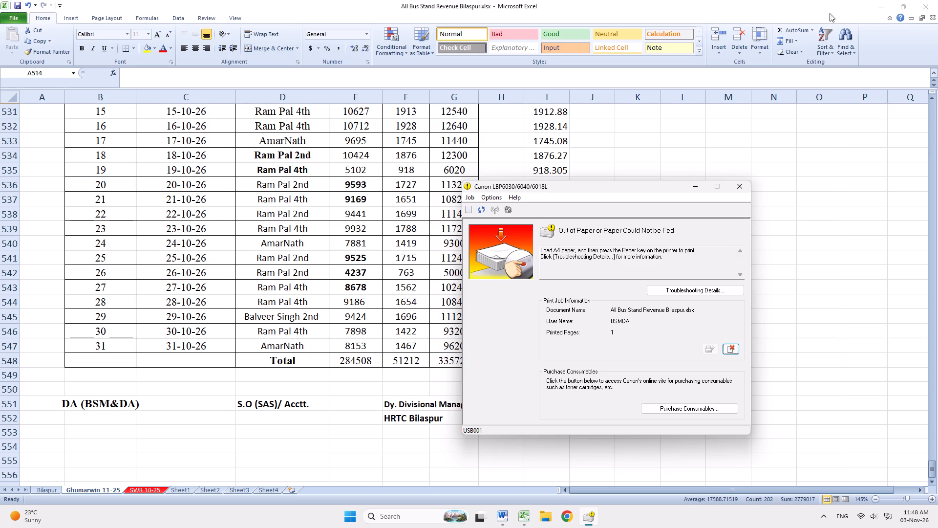
pyautogui.click(741, 188)
# Examine the October 2026 adda parking fee table and the end of the September 2026 table on the Ghumarwin 11-25 sheet.
pyautogui.click(699, 363)
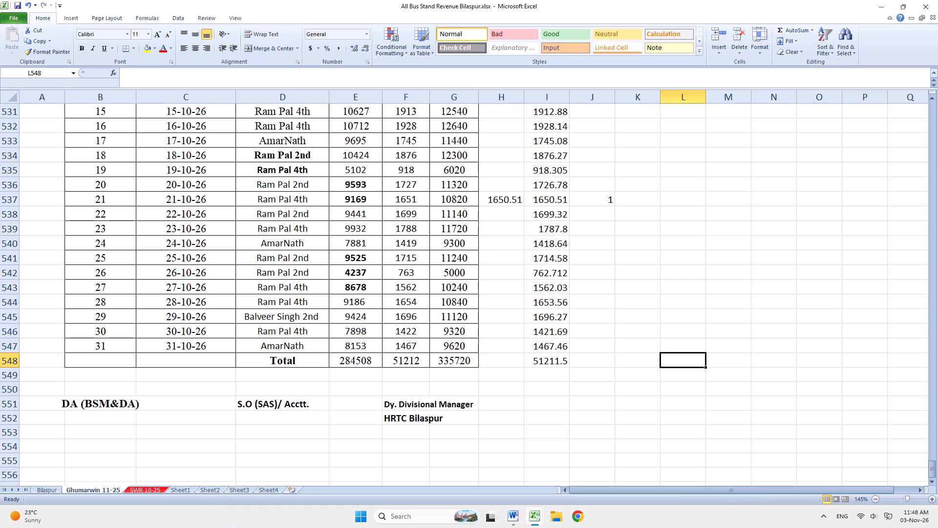
pyautogui.scroll(4, 363, 360)
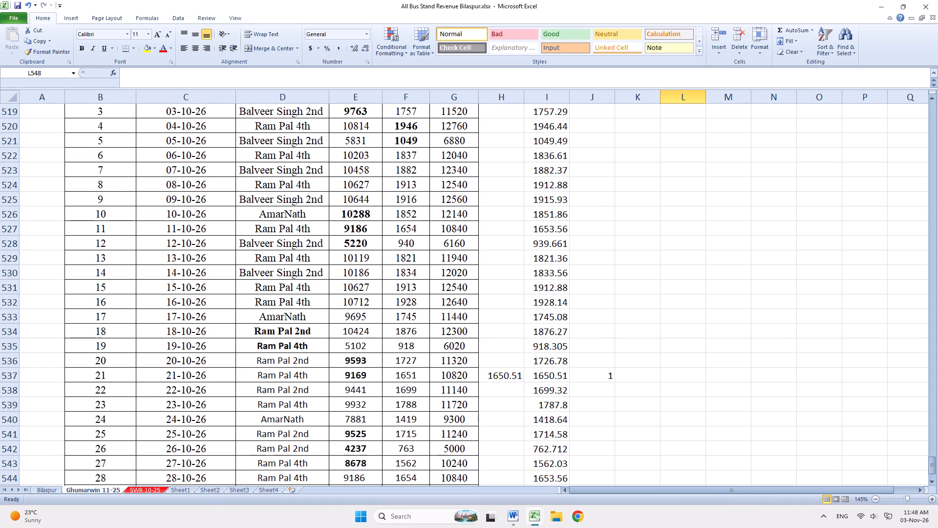
pyautogui.scroll(4, 360, 366)
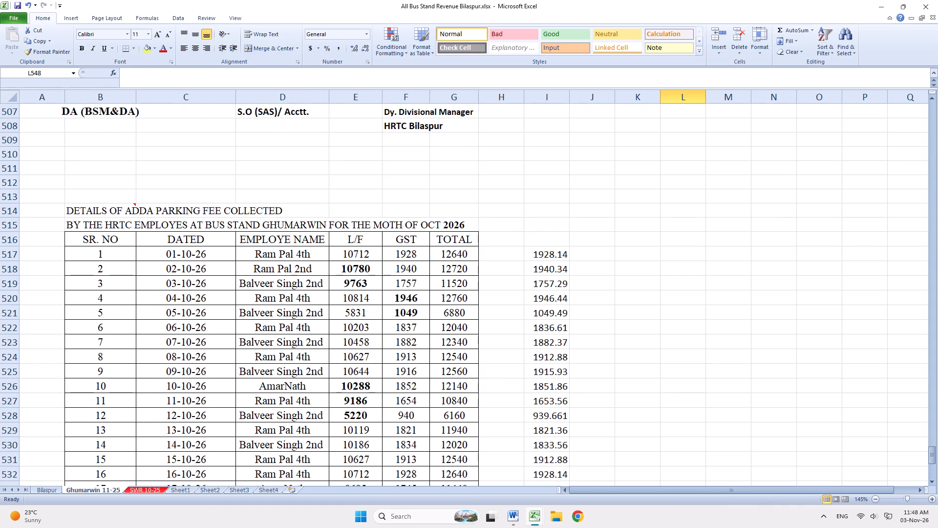
pyautogui.scroll(-3, 371, 353)
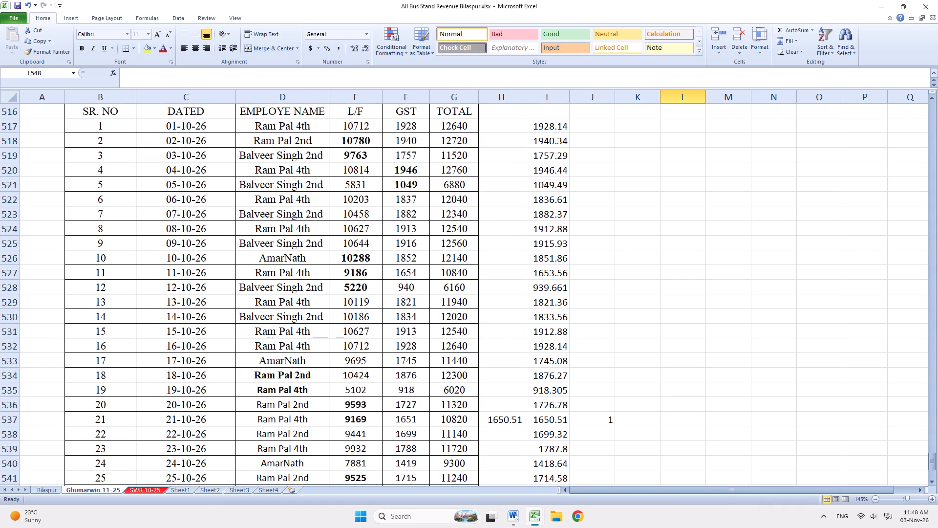
pyautogui.scroll(-3, 384, 409)
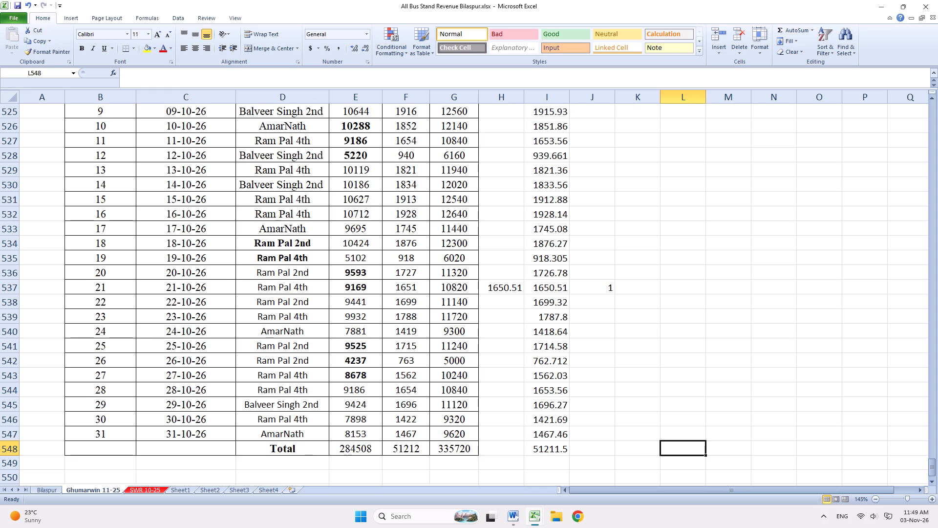
pyautogui.scroll(2, 362, 327)
pyautogui.scroll(7, 378, 260)
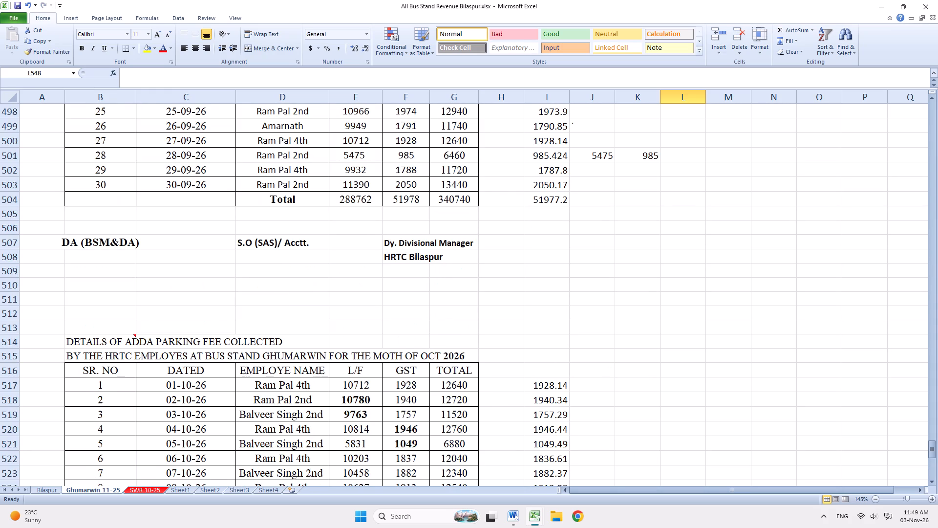
pyautogui.scroll(-7, 388, 250)
pyautogui.scroll(2, 389, 256)
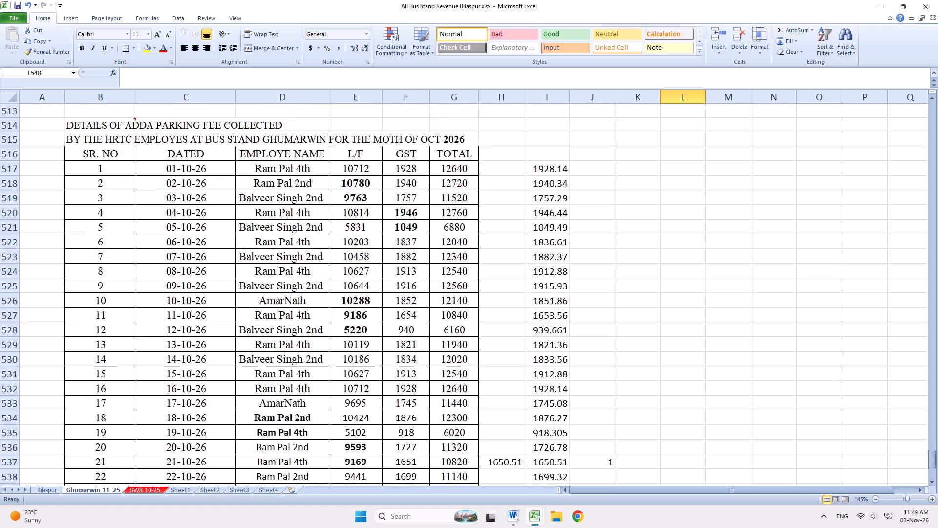
pyautogui.scroll(6, 389, 256)
pyautogui.scroll(-9, 388, 256)
pyautogui.scroll(2, 388, 260)
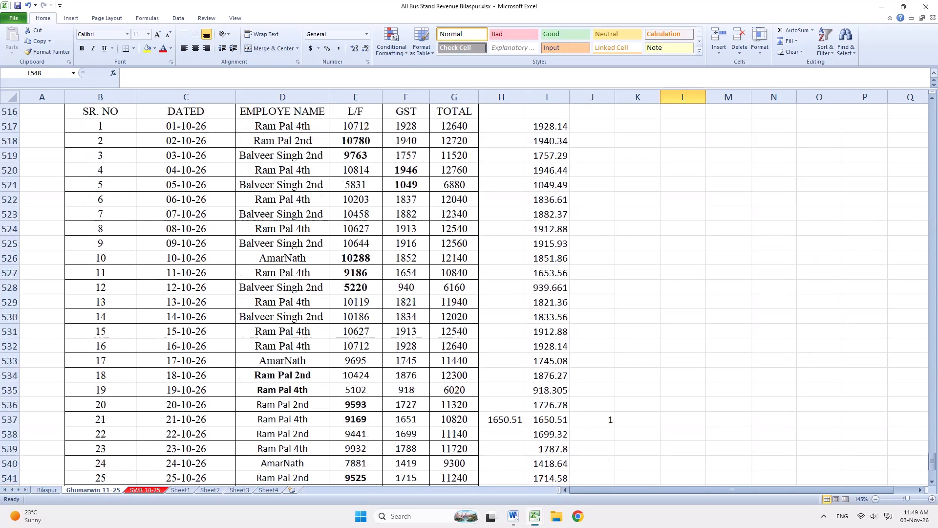
pyautogui.scroll(4, 388, 260)
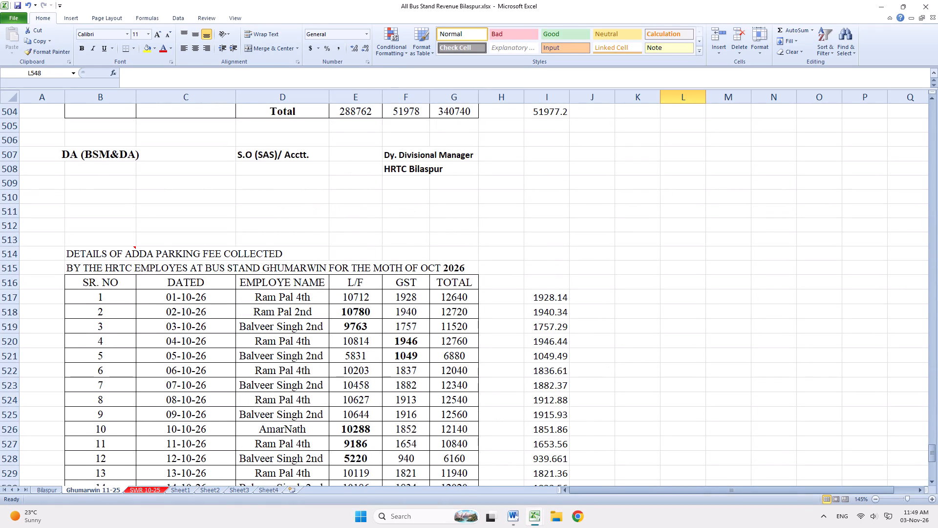
pyautogui.scroll(-11, 464, 319)
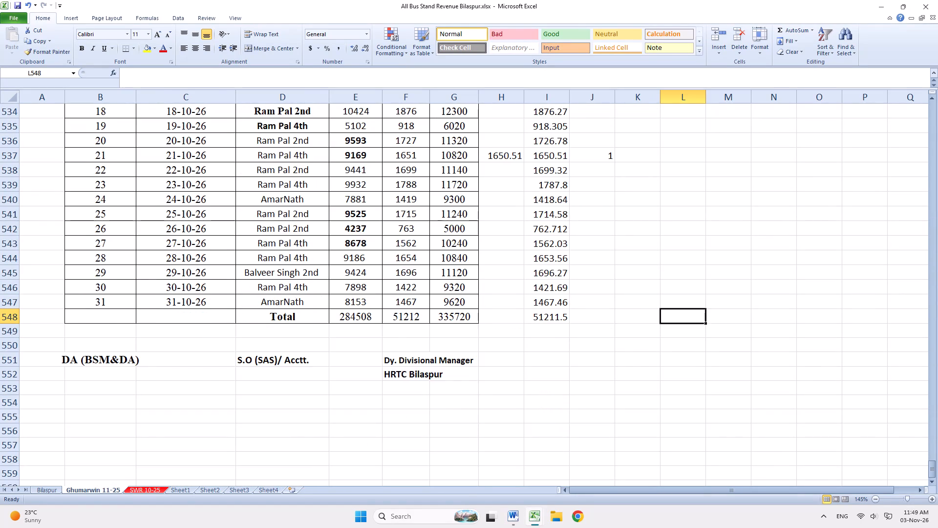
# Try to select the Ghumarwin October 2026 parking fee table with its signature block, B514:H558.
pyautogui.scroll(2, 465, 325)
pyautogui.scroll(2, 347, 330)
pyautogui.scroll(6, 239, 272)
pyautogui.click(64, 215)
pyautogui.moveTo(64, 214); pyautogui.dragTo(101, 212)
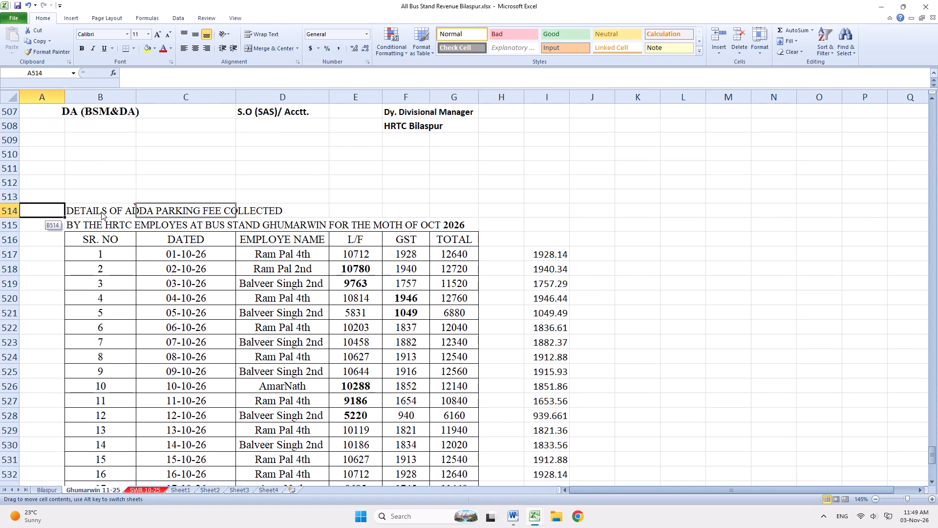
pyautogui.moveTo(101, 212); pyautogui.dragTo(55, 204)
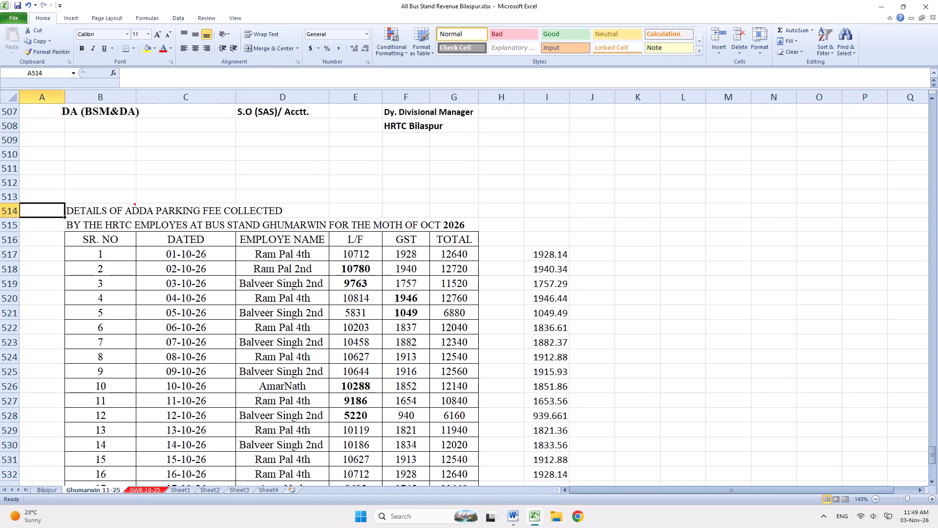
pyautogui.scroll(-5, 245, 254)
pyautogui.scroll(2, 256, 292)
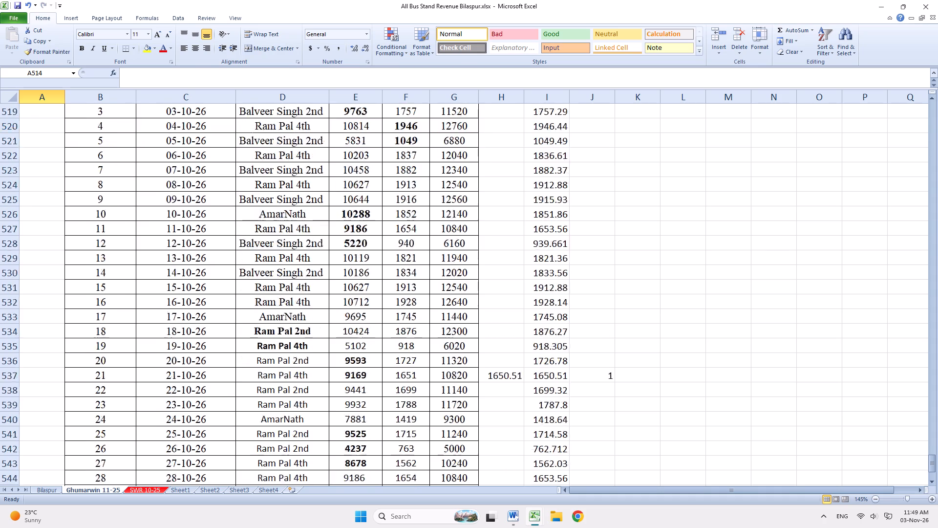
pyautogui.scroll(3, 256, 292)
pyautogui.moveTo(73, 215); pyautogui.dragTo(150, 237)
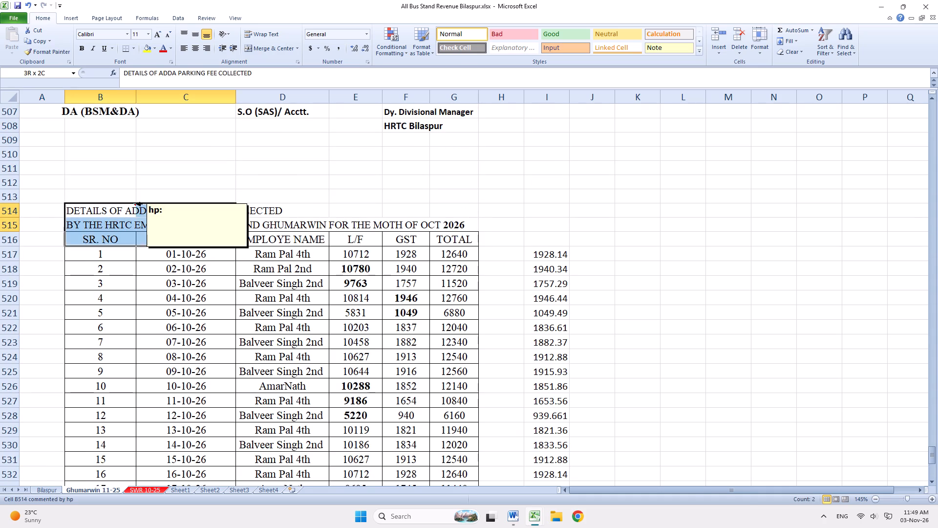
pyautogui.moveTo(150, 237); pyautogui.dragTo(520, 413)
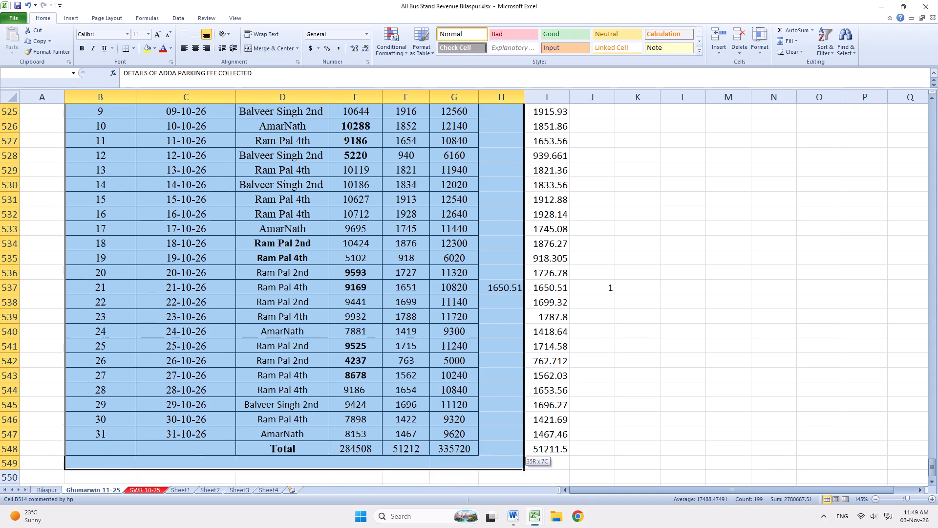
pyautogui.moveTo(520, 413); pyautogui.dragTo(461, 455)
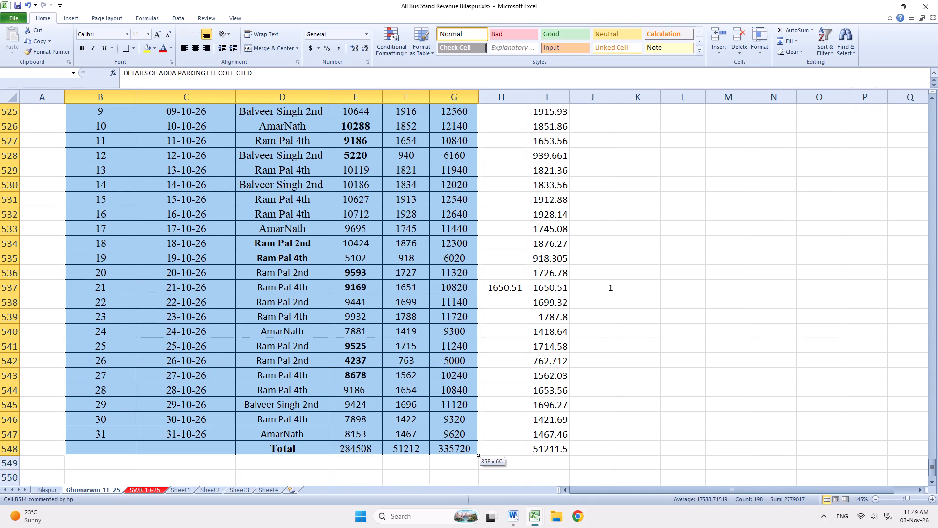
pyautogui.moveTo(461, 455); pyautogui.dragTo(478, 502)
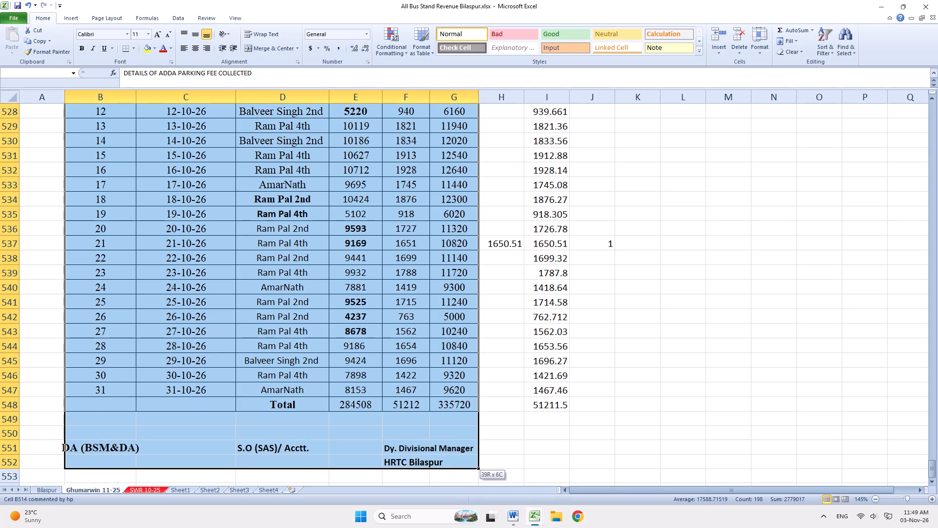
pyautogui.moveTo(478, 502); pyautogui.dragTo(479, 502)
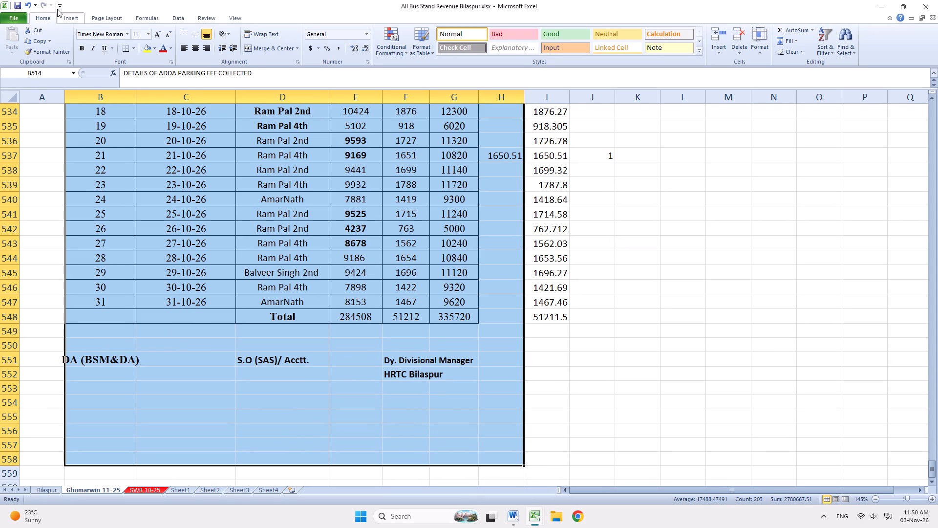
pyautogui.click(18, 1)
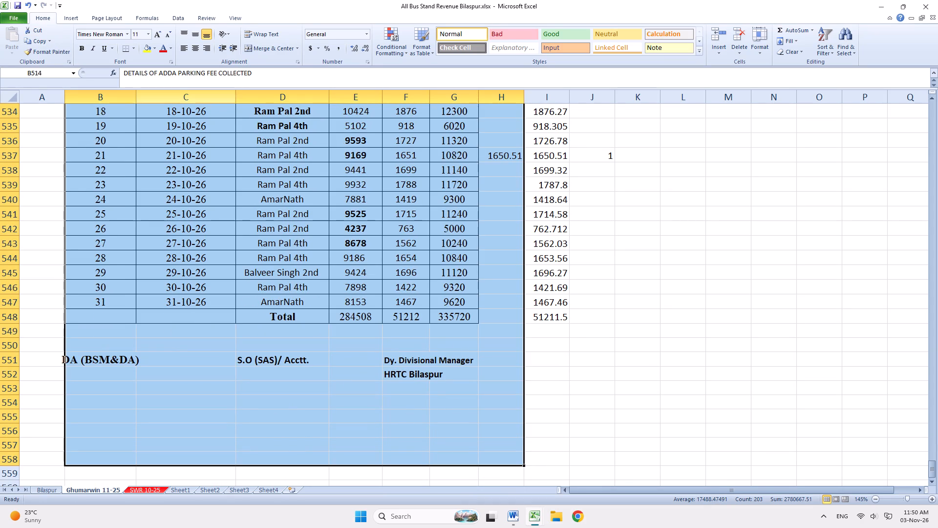
# Select the Ghumarwin October 2026 parking fee table including column A and the signature block, A514:G556, and open the print settings.
pyautogui.click(746, 212)
pyautogui.scroll(4, 287, 161)
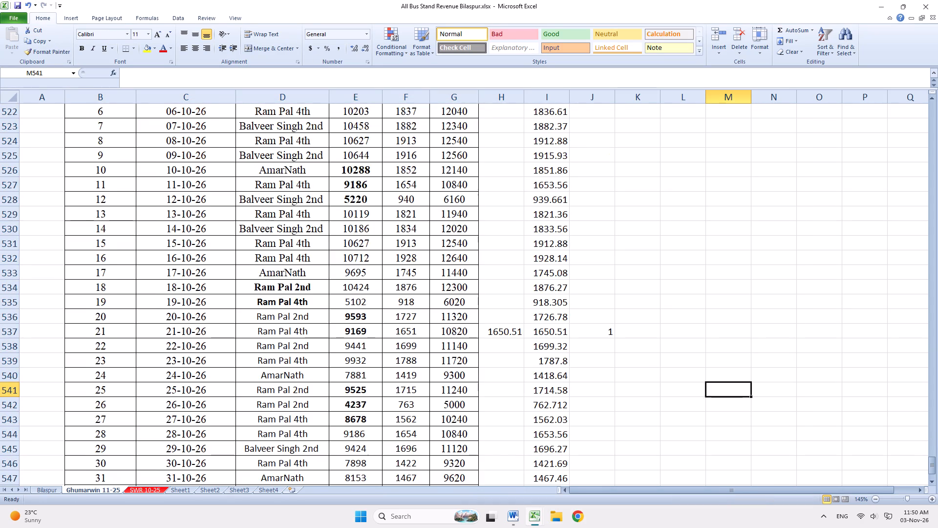
pyautogui.scroll(4, 326, 232)
pyautogui.moveTo(64, 172); pyautogui.dragTo(67, 172)
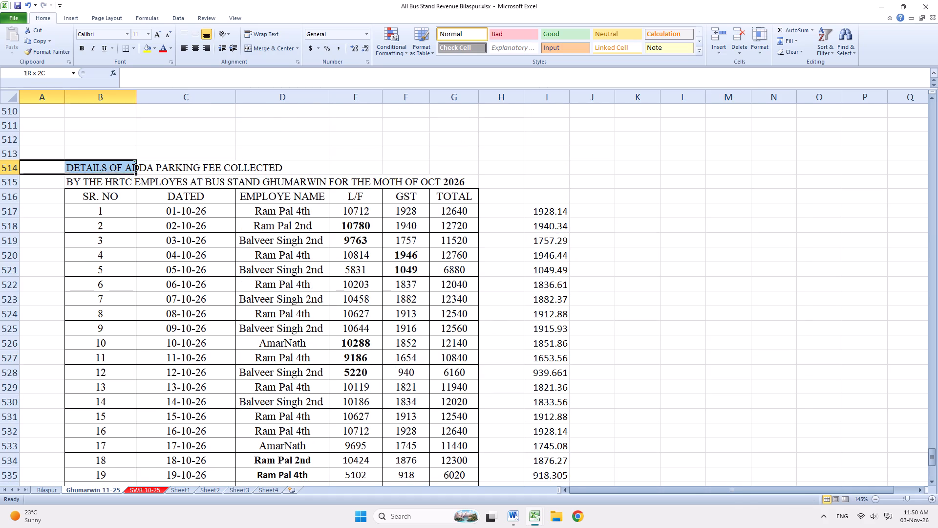
pyautogui.moveTo(67, 172); pyautogui.dragTo(436, 523)
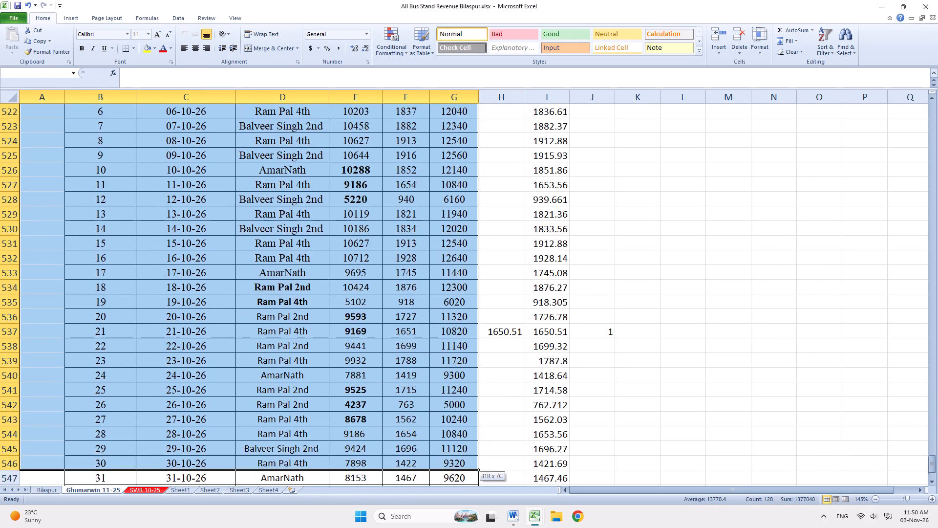
pyautogui.moveTo(436, 523); pyautogui.dragTo(445, 508)
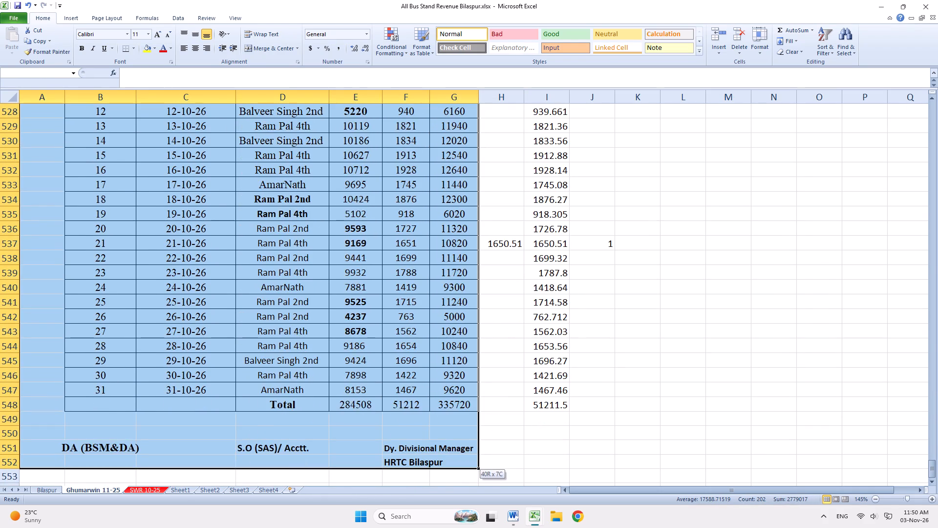
pyautogui.moveTo(445, 508); pyautogui.dragTo(445, 504)
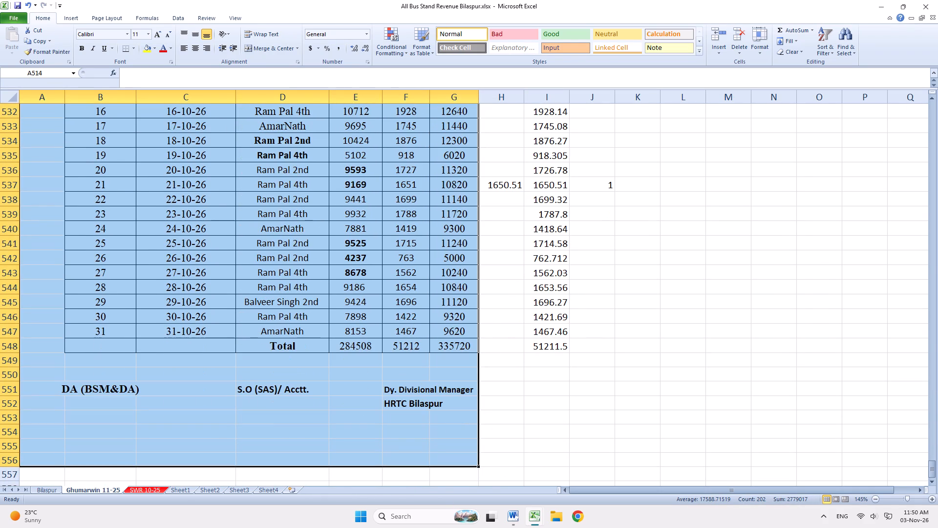
pyautogui.hotkey('ctrl', 'p')
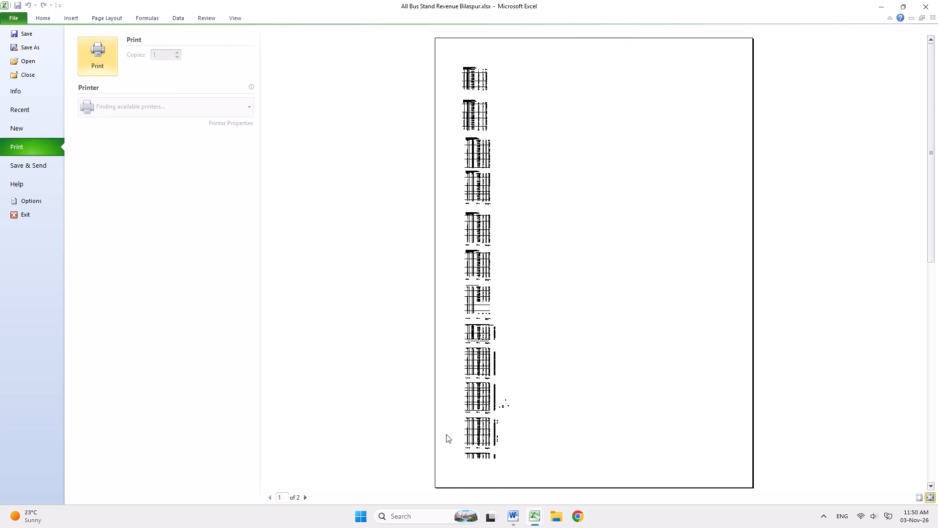
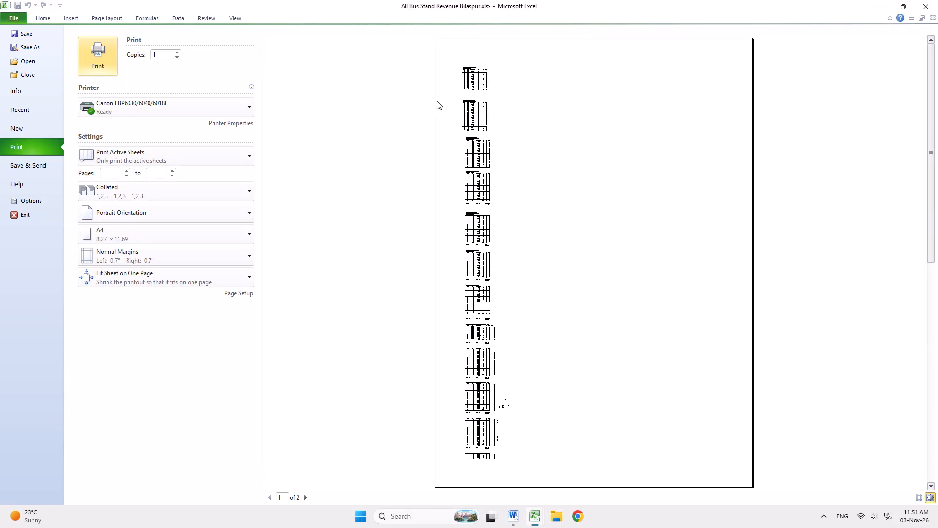
# Inspect the print preview of the Ghumarwin parking fee sheet, and close the All Bus Stand Revenue Bilaspur workbook without printing.
pyautogui.scroll(8, 493, 110)
pyautogui.doubleClick(490, 139)
pyautogui.tripleClick(471, 140)
pyautogui.click(473, 140)
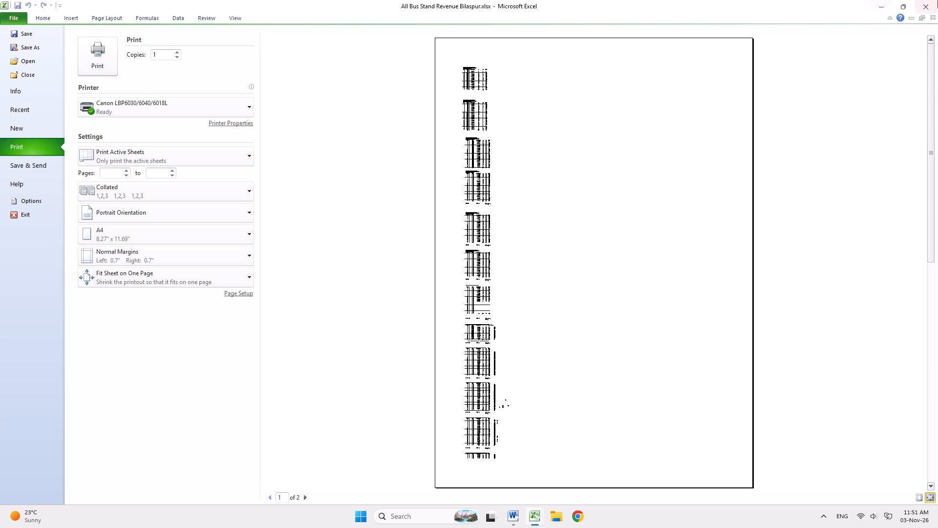
pyautogui.click(927, 8)
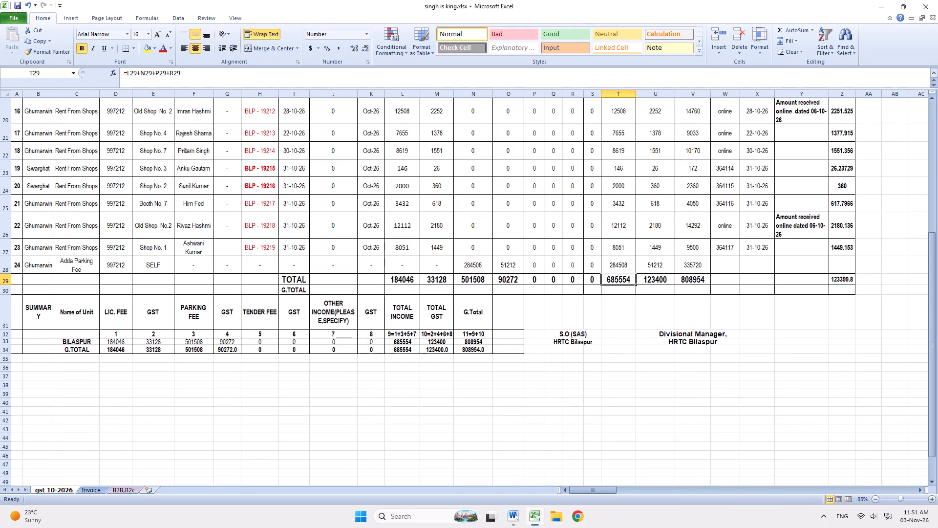
# Examine the October 2026 GST detail table for the Bilaspur unit from its header rows down to the totals and summary block.
pyautogui.click(538, 453)
pyautogui.scroll(6, 538, 444)
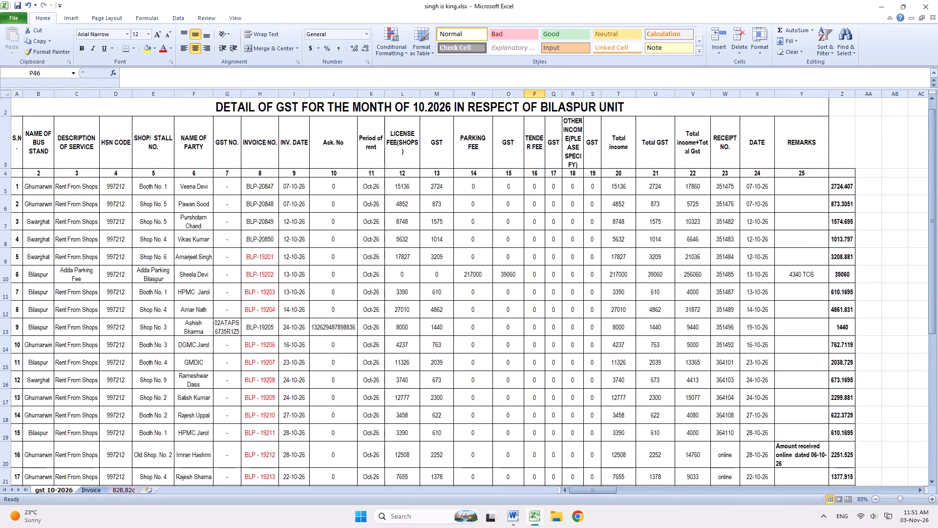
pyautogui.scroll(-4, 467, 355)
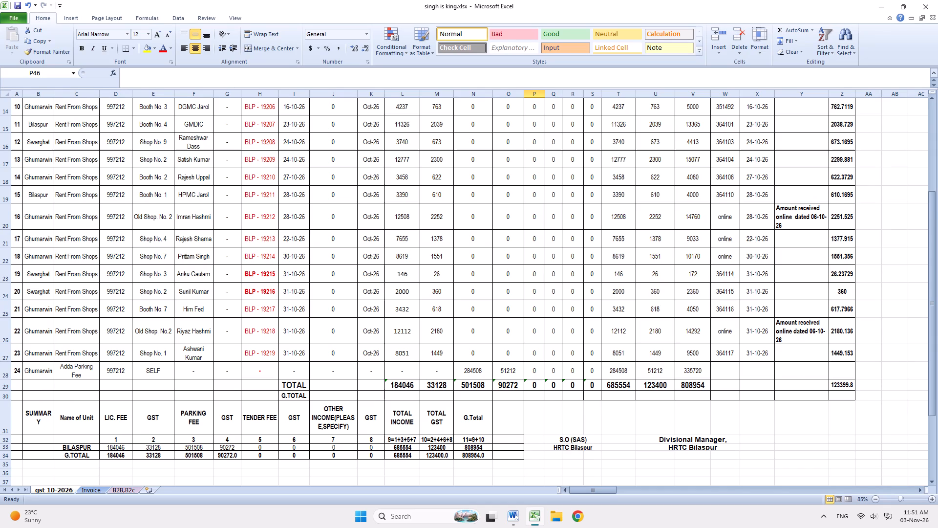
pyautogui.scroll(2, 245, 436)
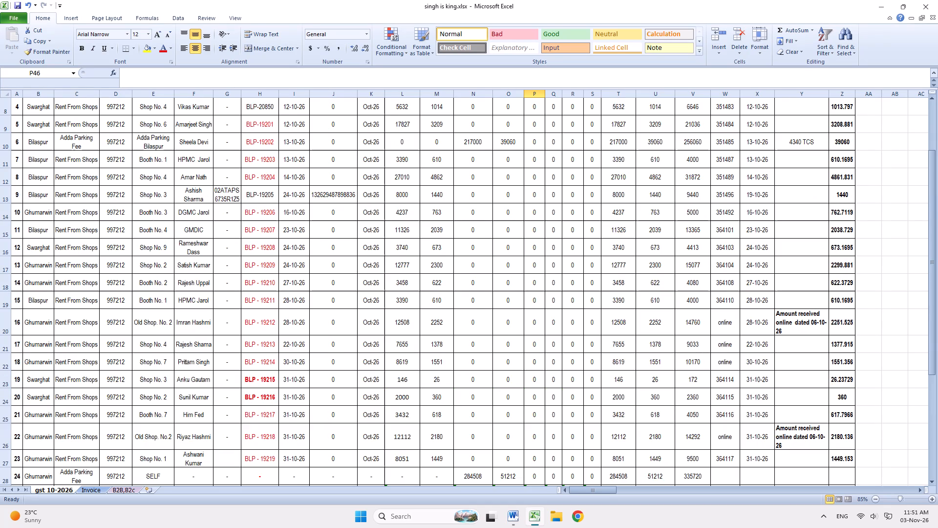
pyautogui.scroll(3, 279, 396)
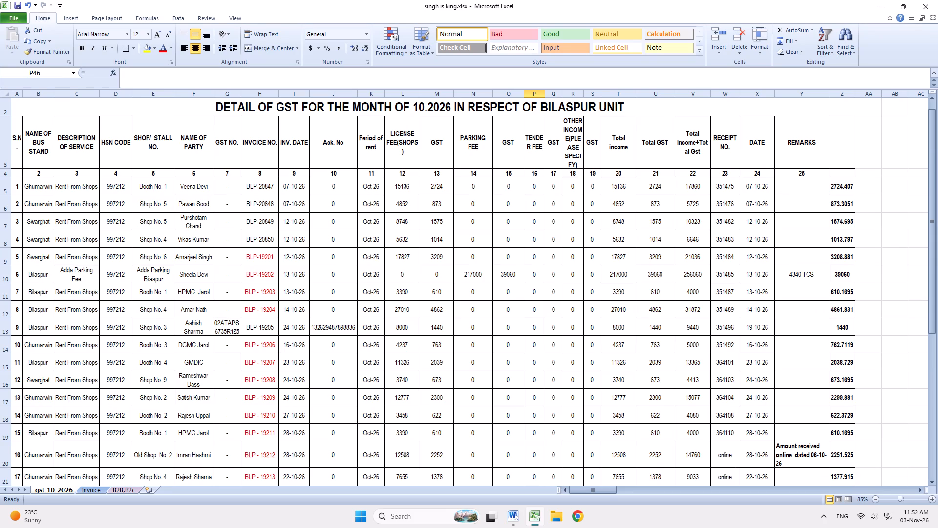
pyautogui.scroll(-1, 415, 382)
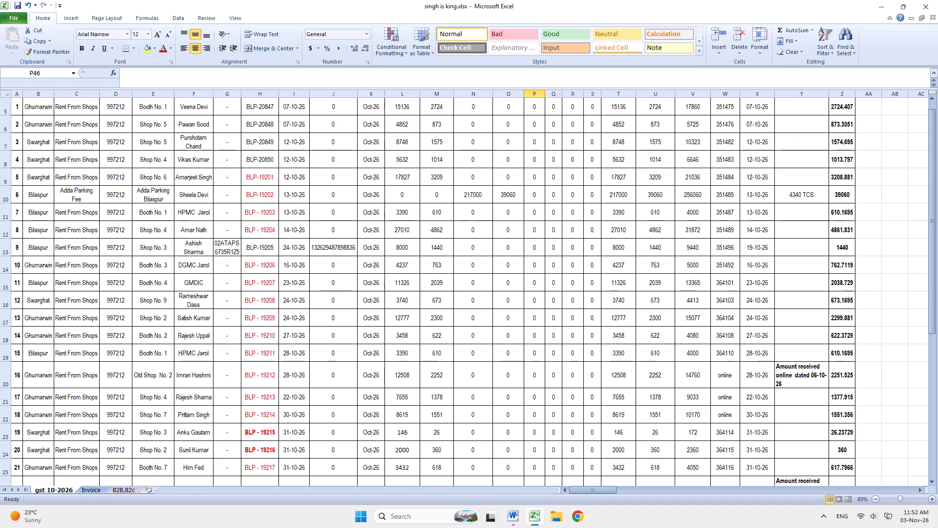
pyautogui.scroll(-1, 409, 394)
pyautogui.scroll(-3, 326, 469)
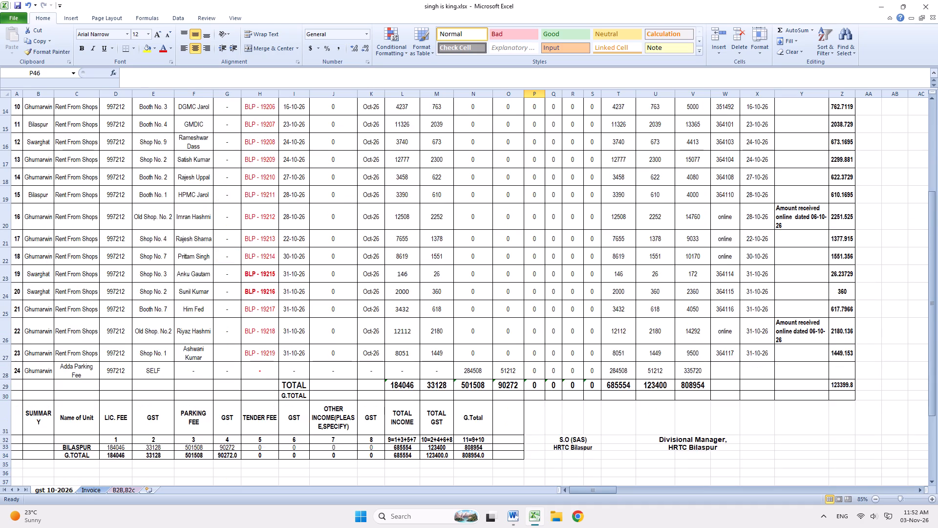
pyautogui.scroll(-2, 446, 425)
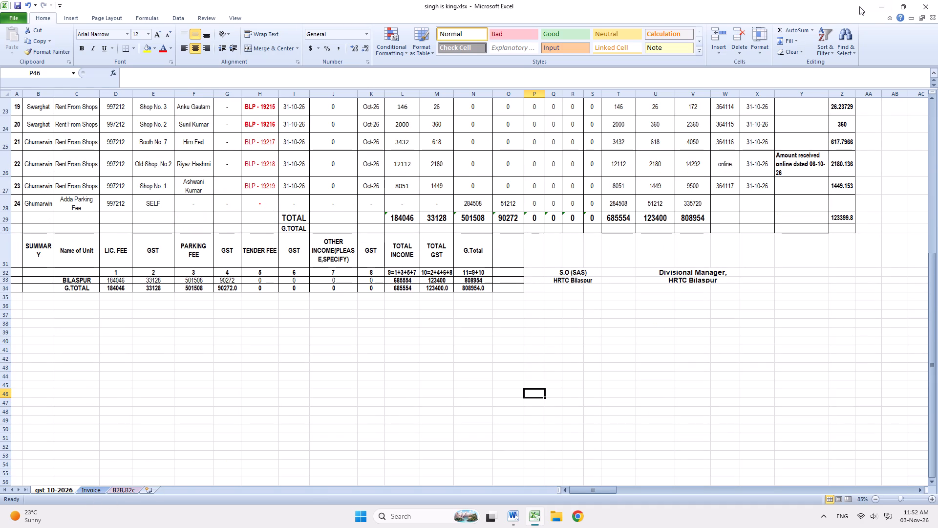
# Minimize the GST workbook and reopen the All Bus Stand Revenue Bilaspur workbook from the desktop.
pyautogui.click(880, 6)
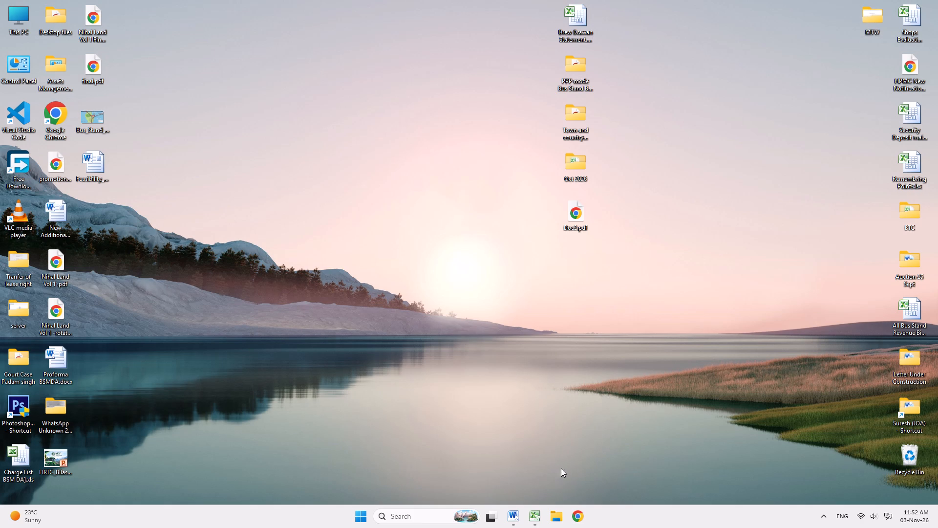
pyautogui.doubleClick(910, 308)
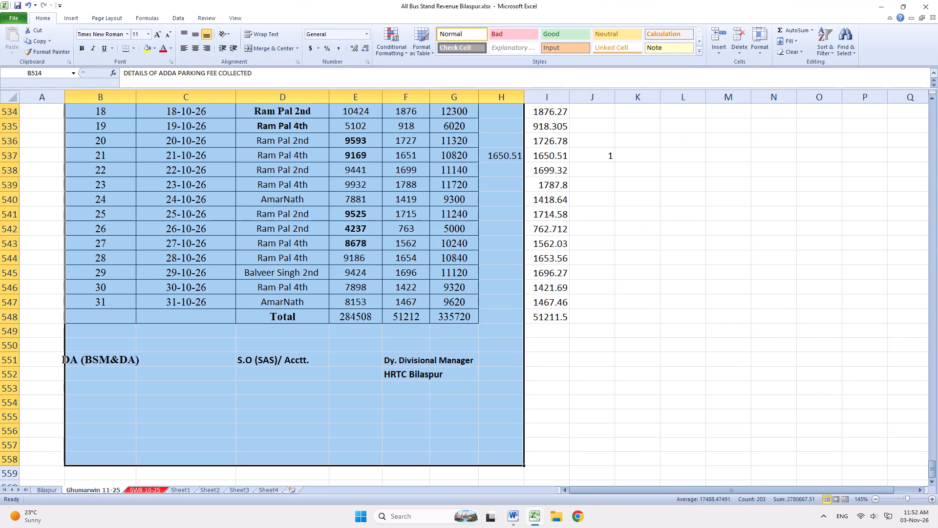
# Clear the range selection and examine the Ghumarwin October 2026 parking fee table from its title to the signature block.
pyautogui.click(698, 331)
pyautogui.scroll(7, 698, 331)
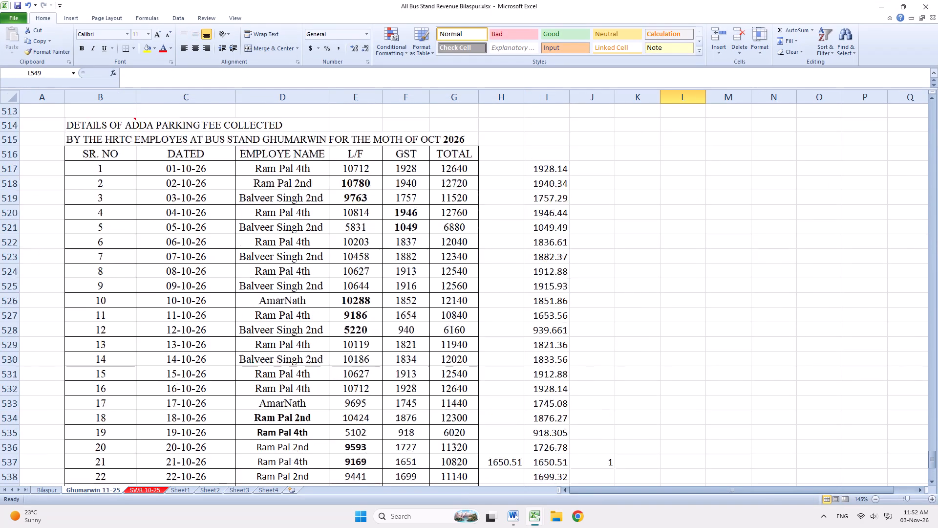
pyautogui.scroll(1, 698, 331)
pyautogui.scroll(-7, 697, 331)
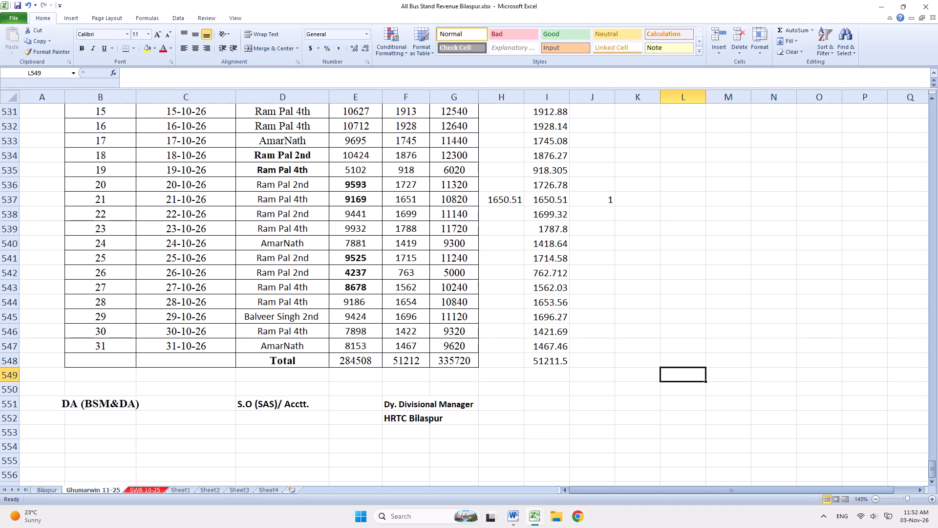
pyautogui.scroll(2, 557, 375)
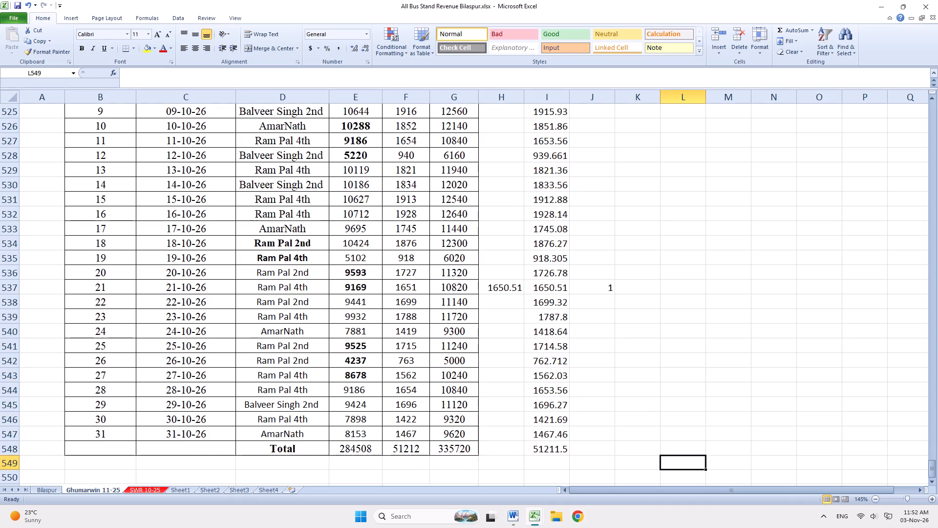
pyautogui.scroll(7, 557, 375)
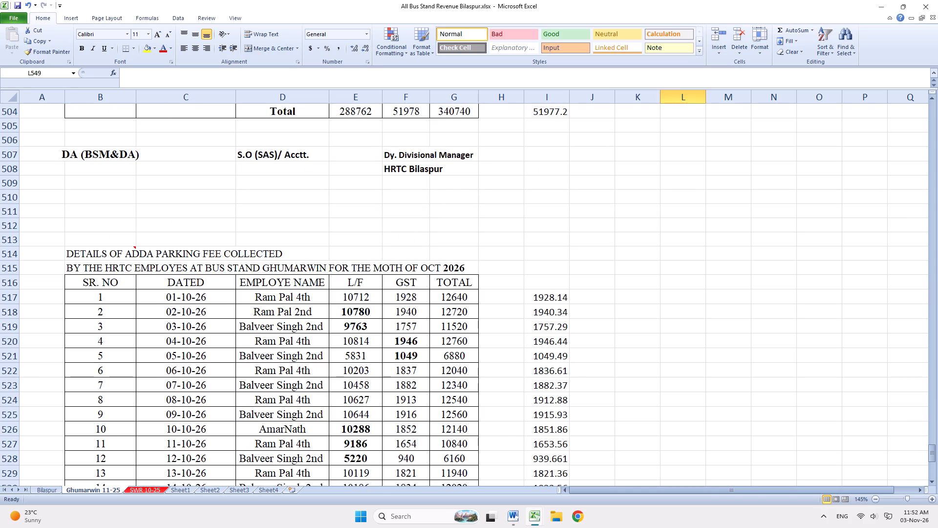
# Left-align the whole employee name column D on the Ghumarwin 11-25 sheet.
pyautogui.click(262, 101)
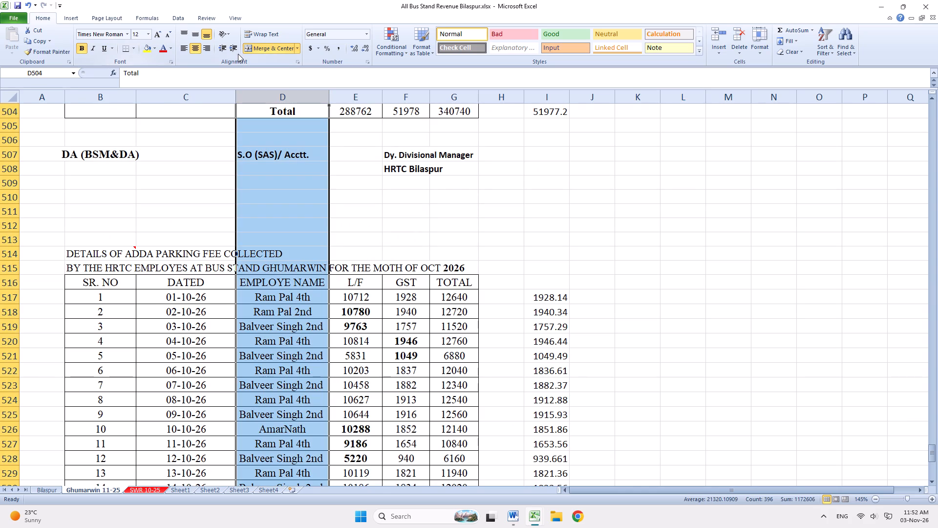
pyautogui.click(184, 46)
pyautogui.click(627, 259)
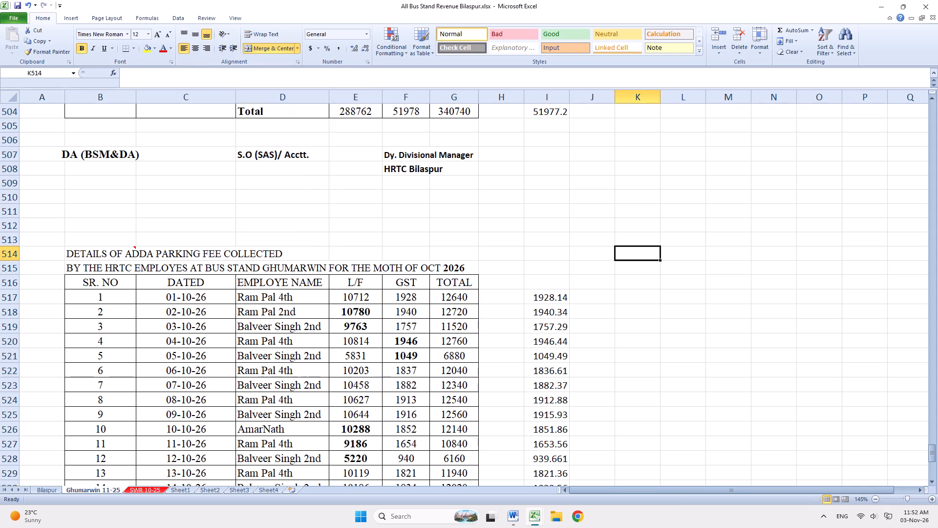
# Review the October 2026 parking fee table's rows and column layout down to the total and signature block.
pyautogui.scroll(-2, 313, 319)
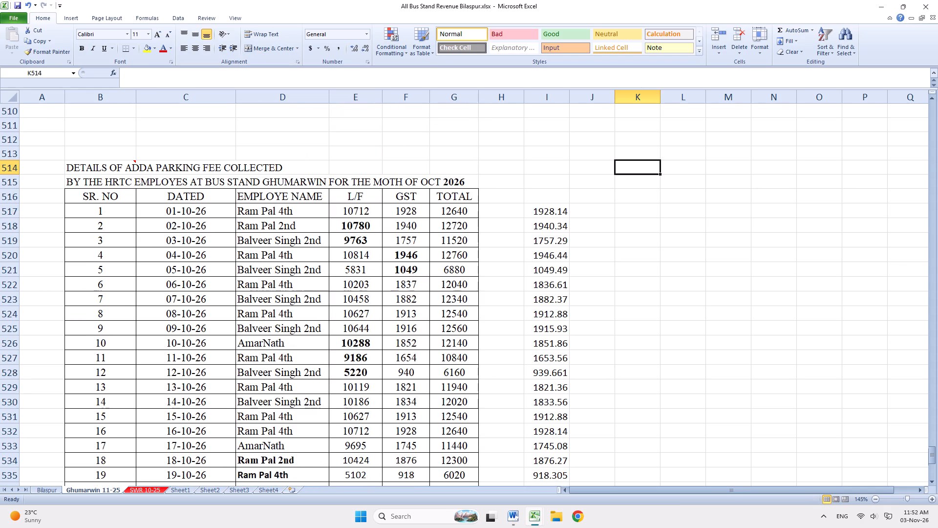
pyautogui.scroll(-2, 337, 349)
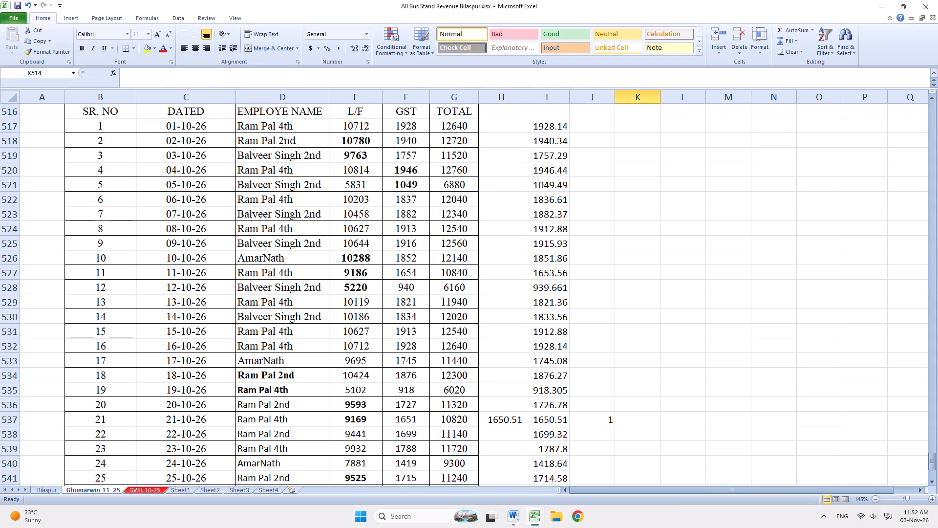
pyautogui.scroll(3, 398, 347)
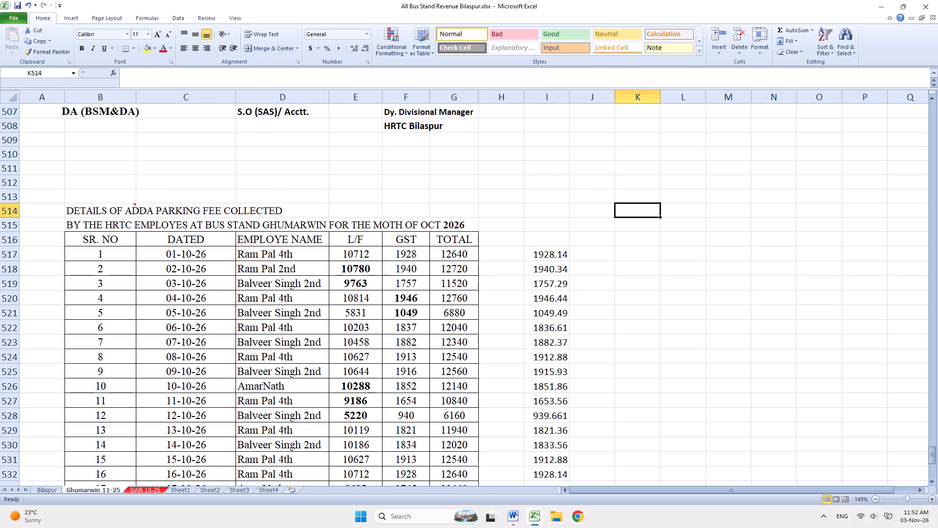
pyautogui.scroll(-8, 499, 328)
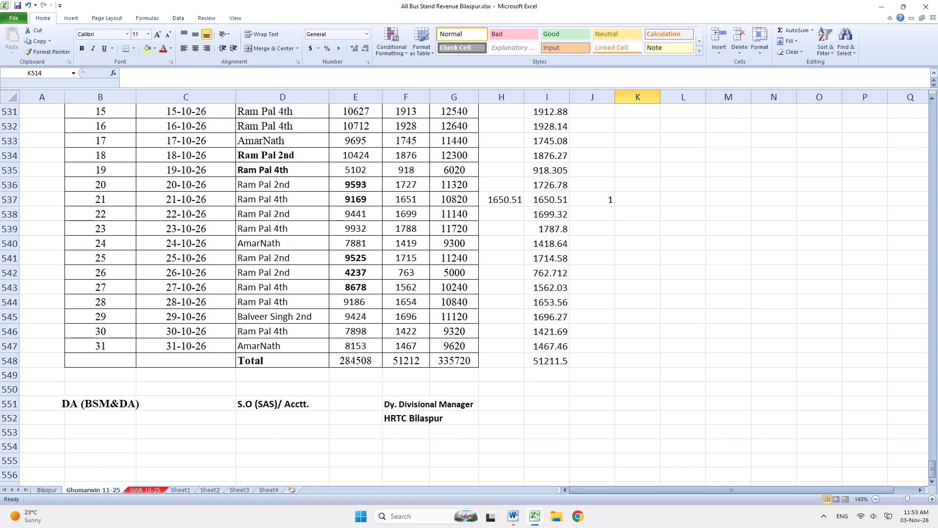
pyautogui.scroll(4, 506, 319)
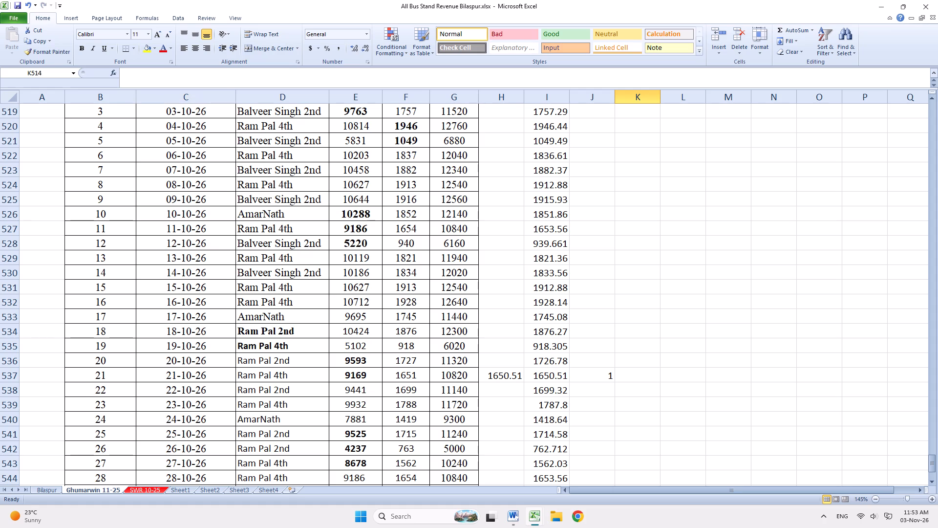
# Narrow the serial number column B and the date column C slightly.
pyautogui.moveTo(136, 97); pyautogui.dragTo(122, 99)
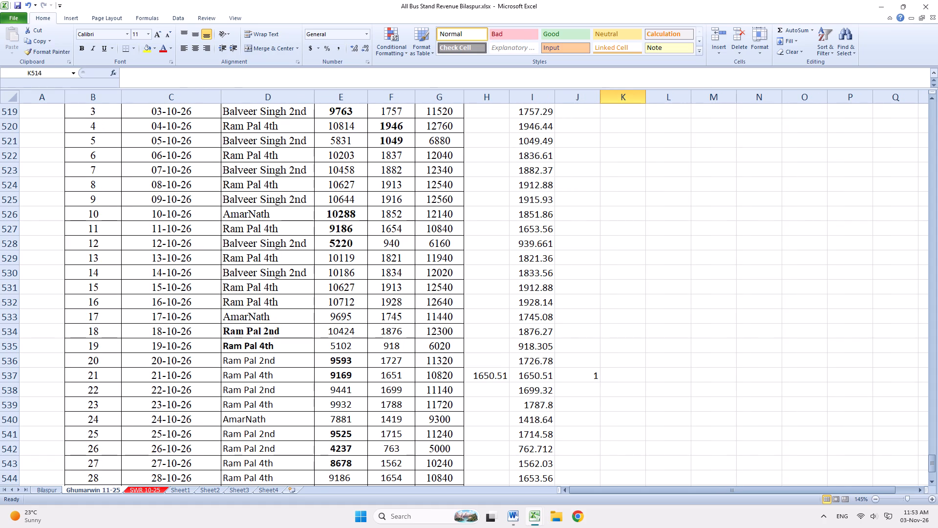
pyautogui.moveTo(222, 96); pyautogui.dragTo(210, 99)
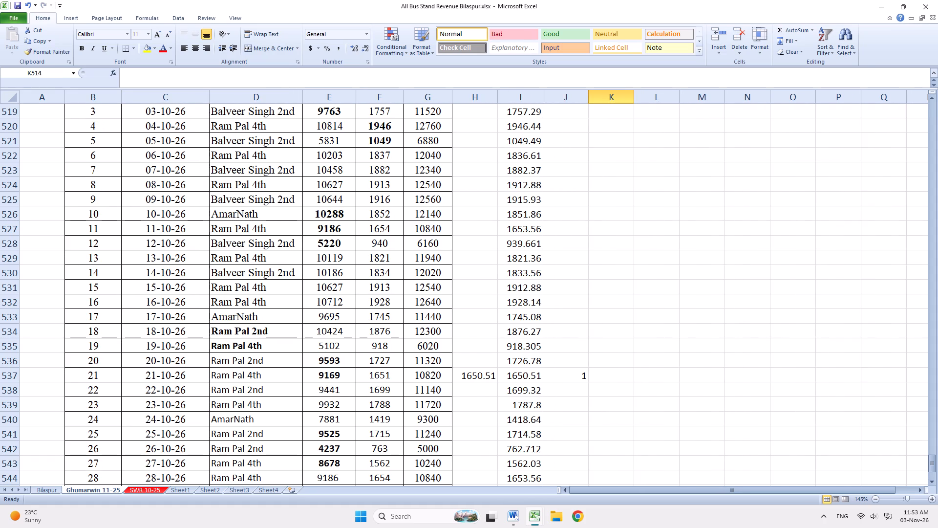
# Check the L/F amounts, first-row total formula and GST cross-check formula for 1 to 9 October in the Ghumarwin parking fee table.
pyautogui.scroll(2, 601, 215)
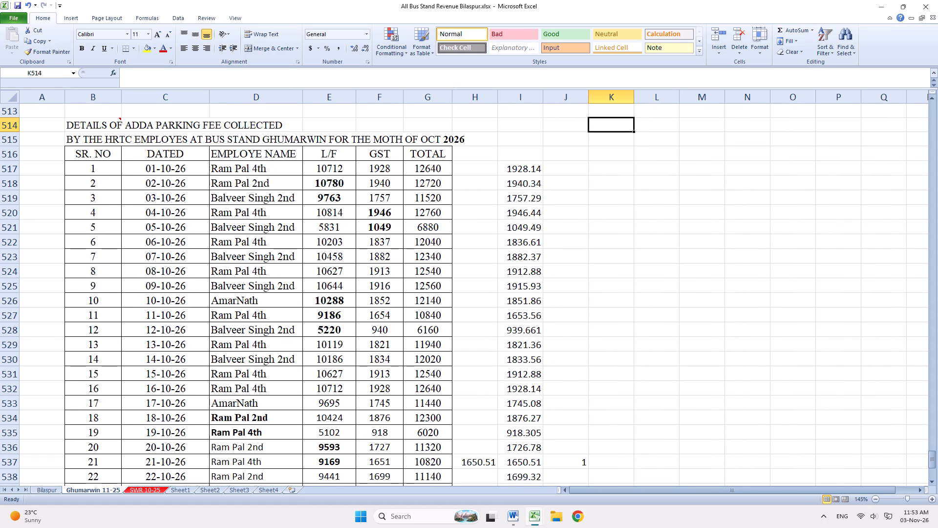
pyautogui.click(530, 176)
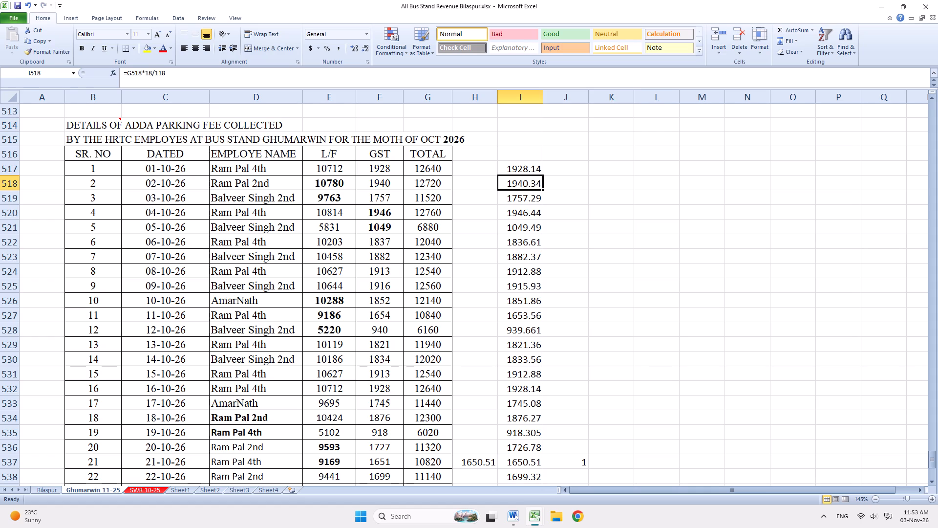
pyautogui.click(337, 165)
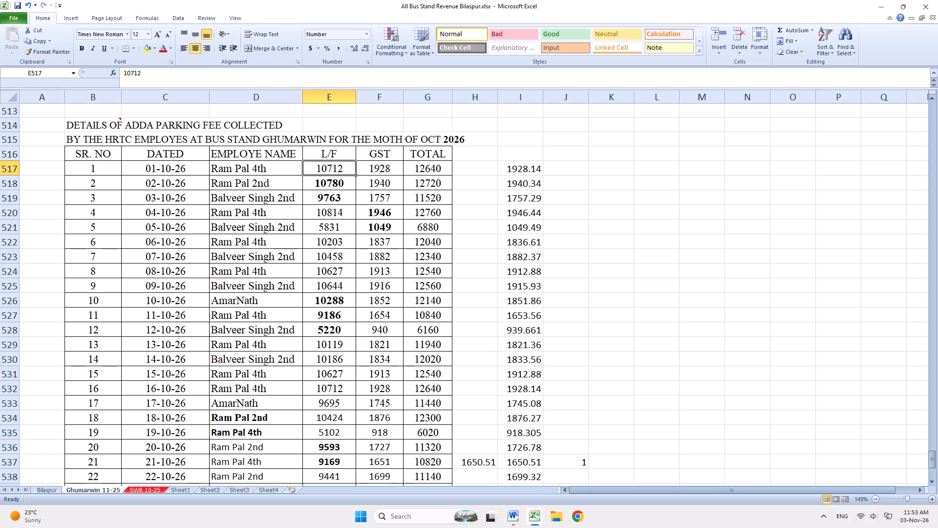
pyautogui.click(453, 172)
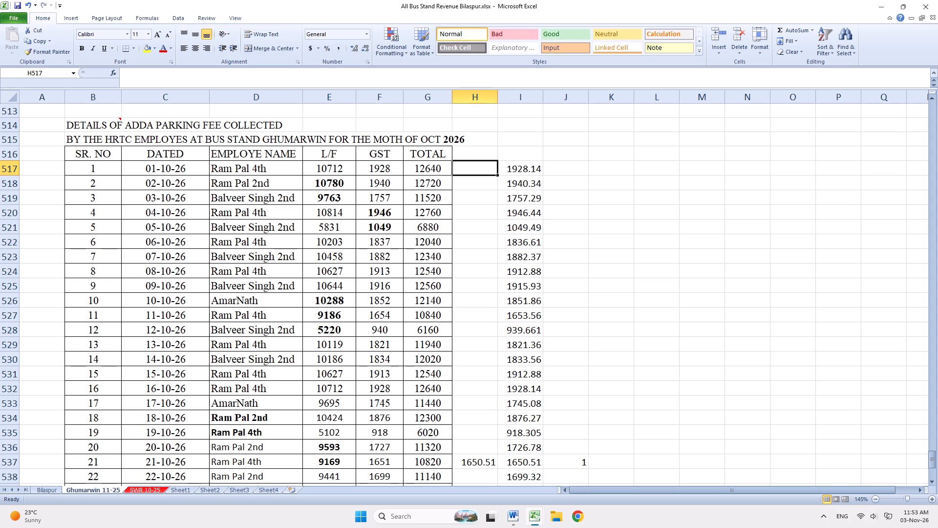
pyautogui.click(441, 171)
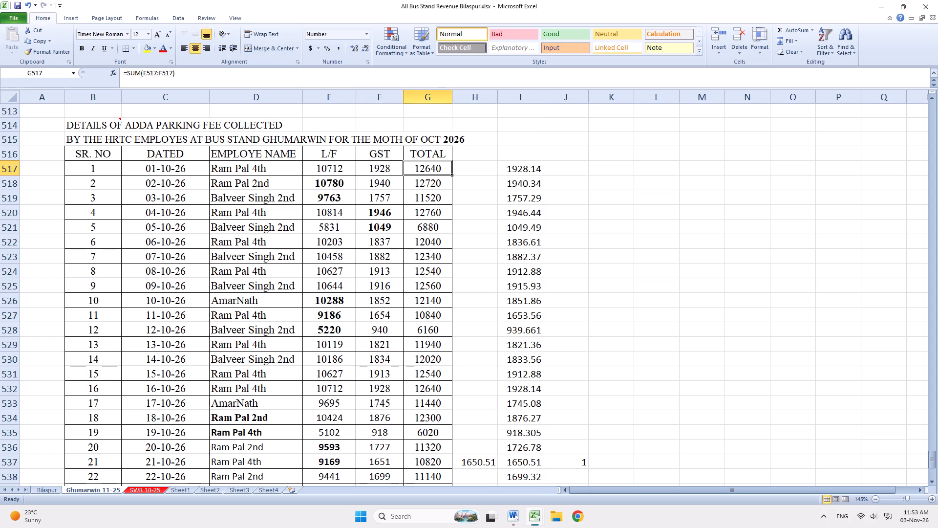
pyautogui.click(340, 184)
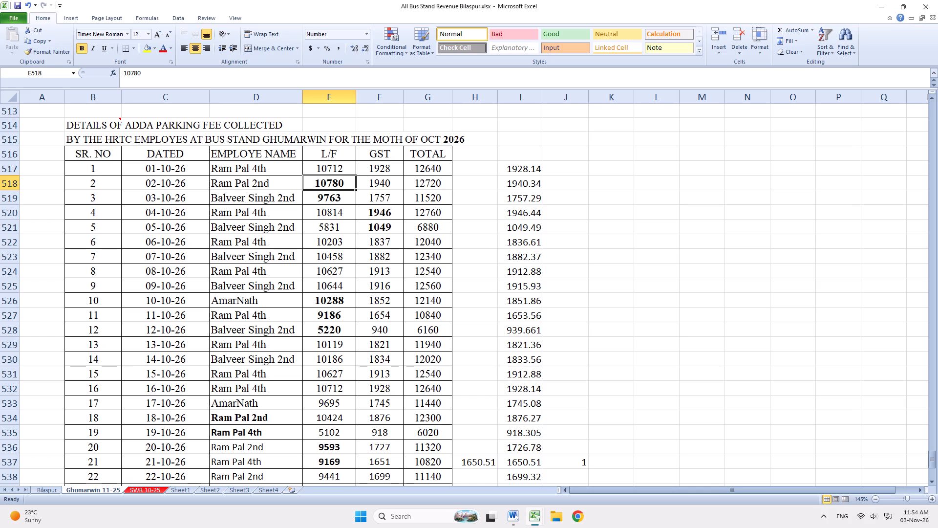
pyautogui.click(345, 201)
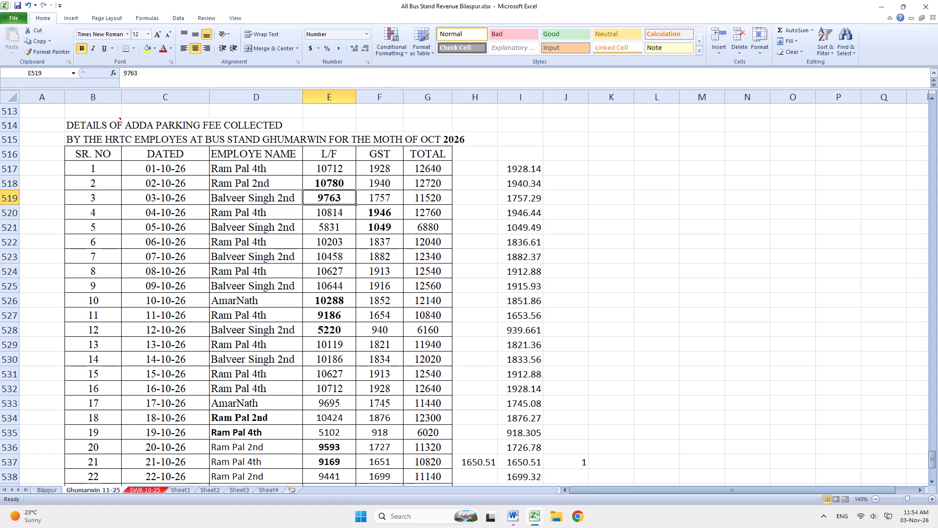
pyautogui.click(337, 241)
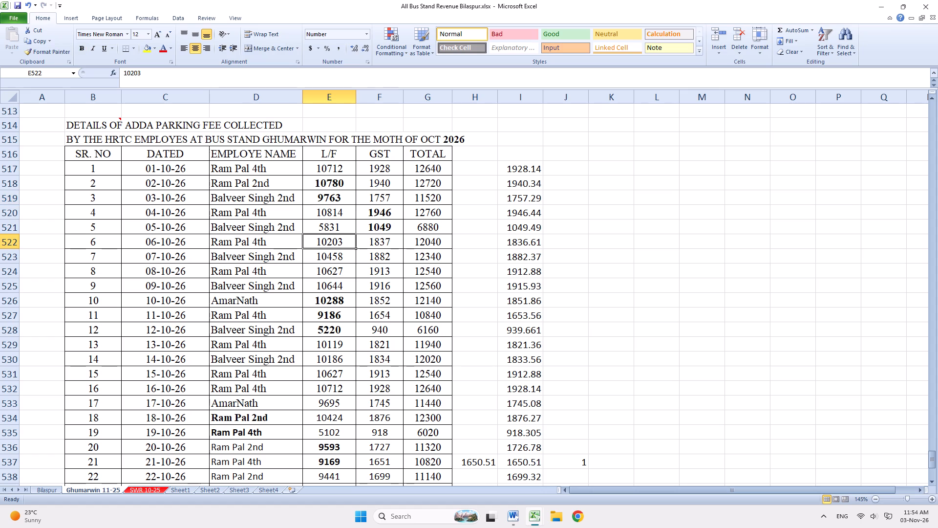
pyautogui.click(336, 259)
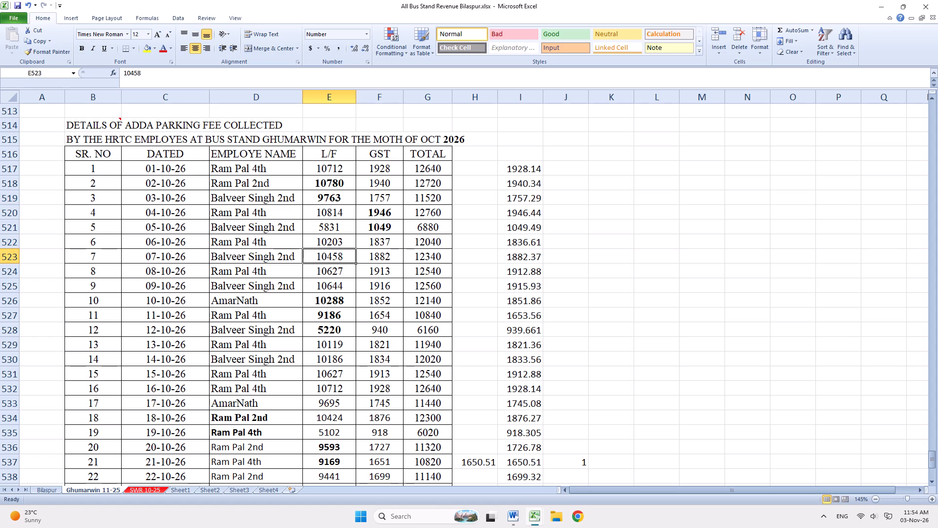
pyautogui.click(331, 274)
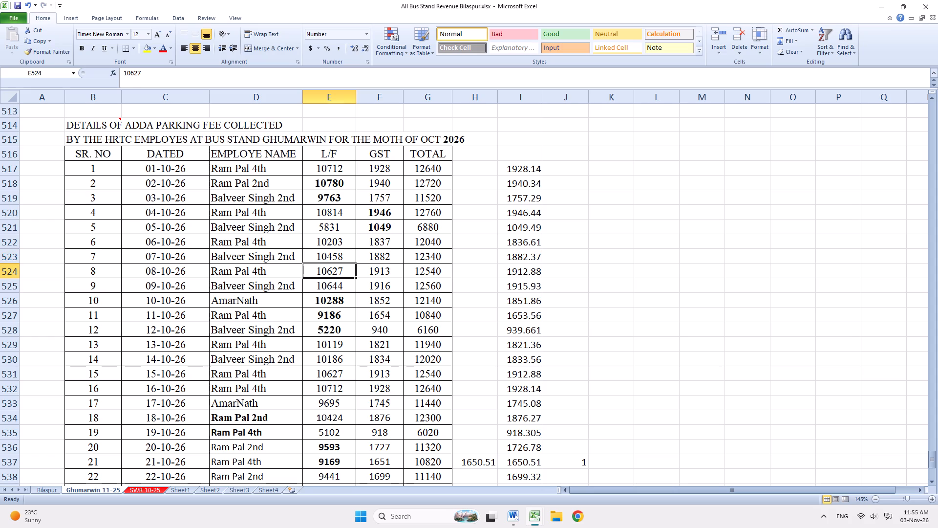
pyautogui.click(331, 290)
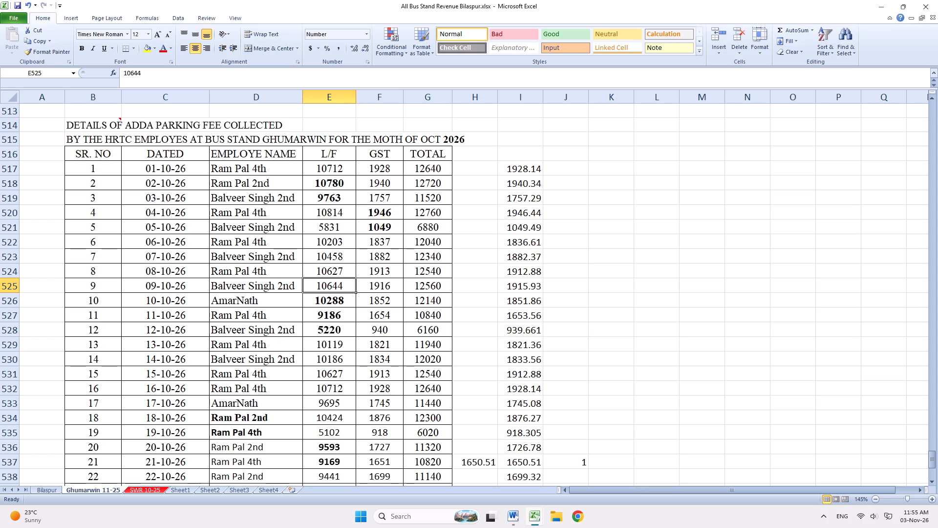
pyautogui.click(344, 287)
# Continue checking the daily L/F amounts in the Ghumarwin parking fee table from 13 to 21 October.
pyautogui.click(338, 347)
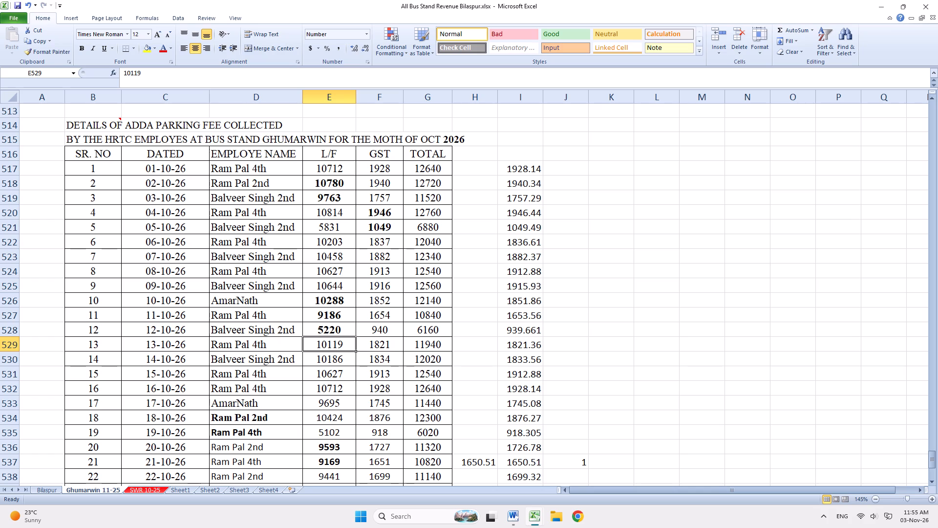
pyautogui.click(343, 376)
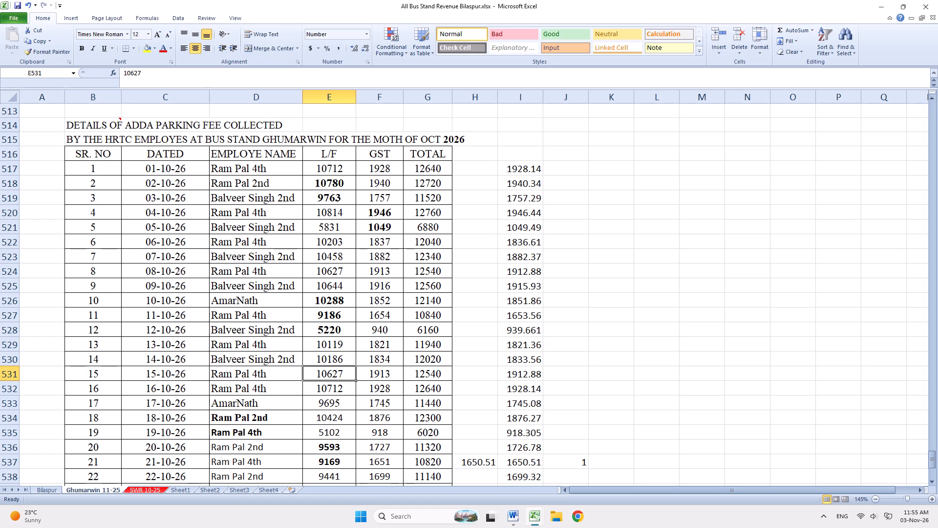
pyautogui.click(339, 390)
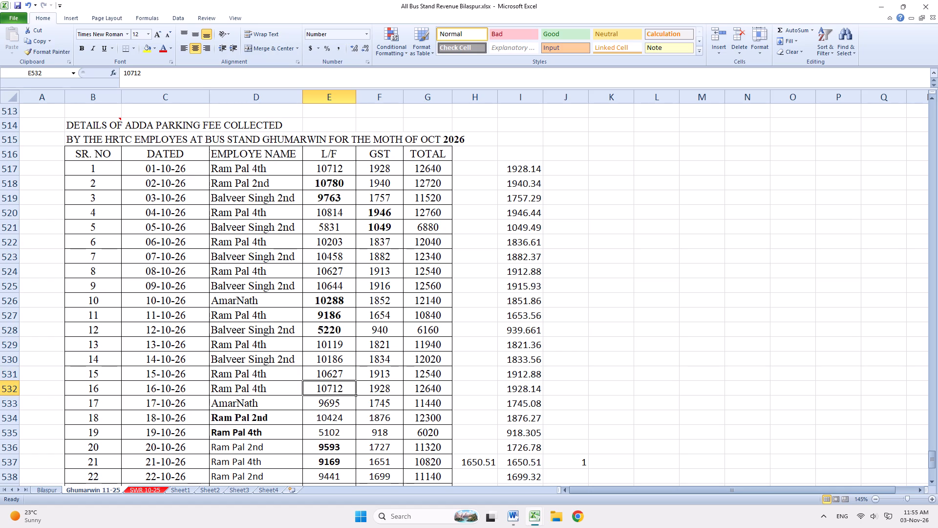
pyautogui.click(337, 406)
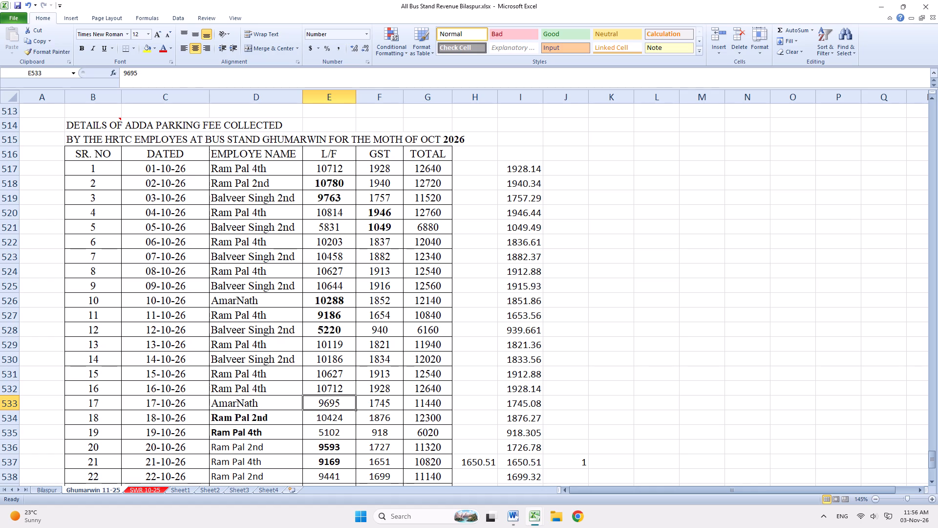
pyautogui.click(338, 447)
pyautogui.scroll(-1, 425, 422)
pyautogui.scroll(-2, 378, 417)
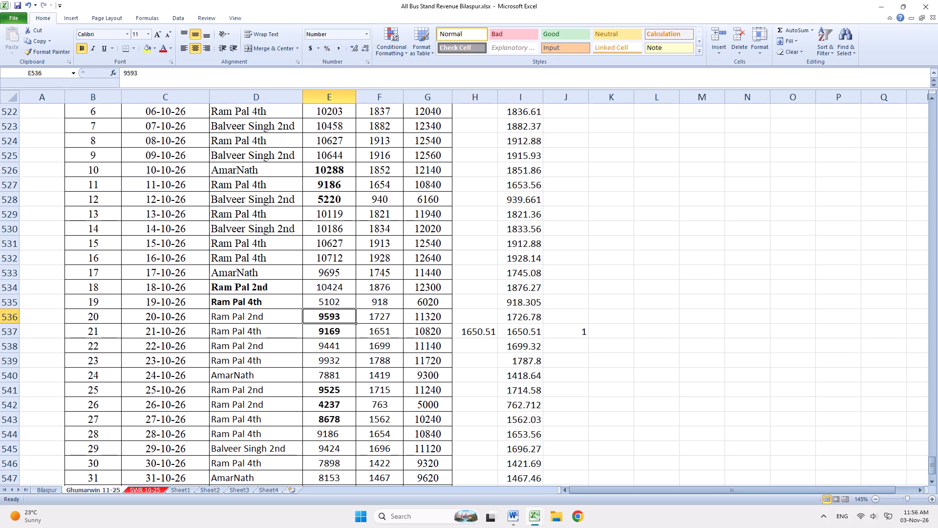
pyautogui.click(333, 334)
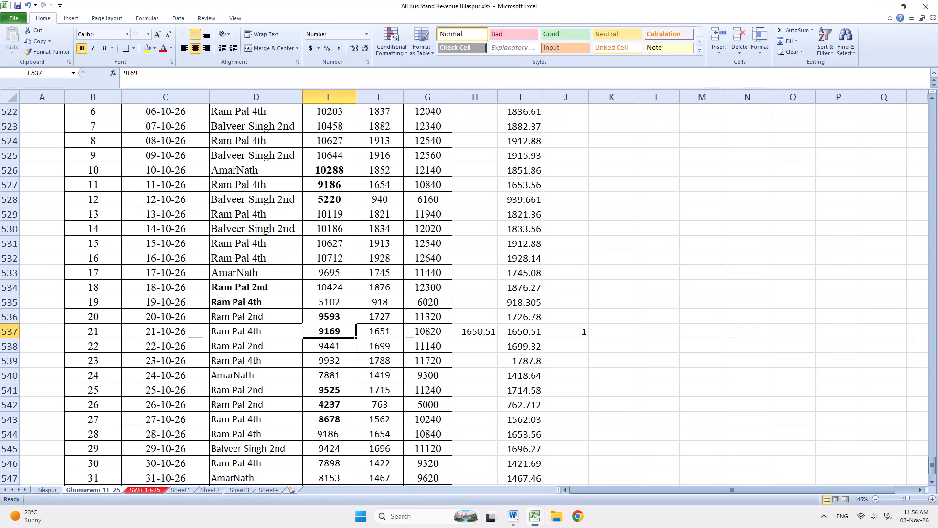
pyautogui.click(332, 319)
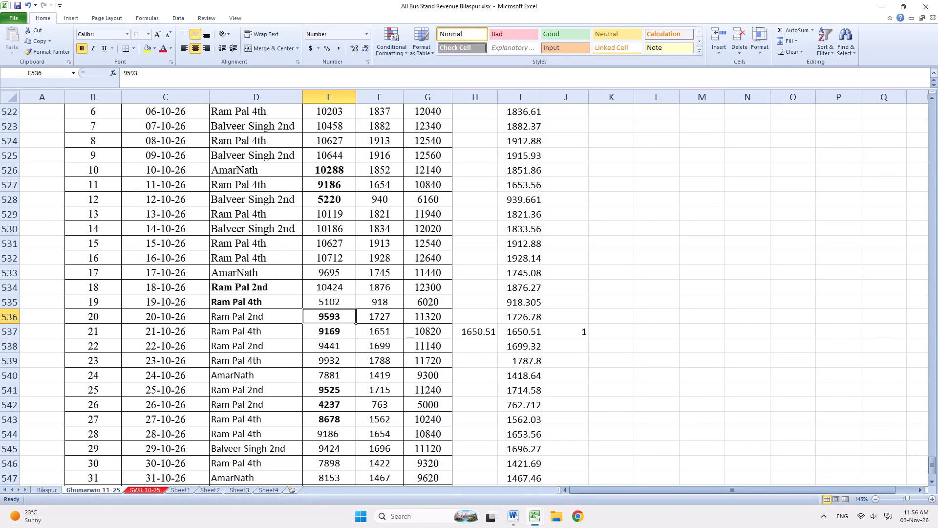
pyautogui.click(335, 320)
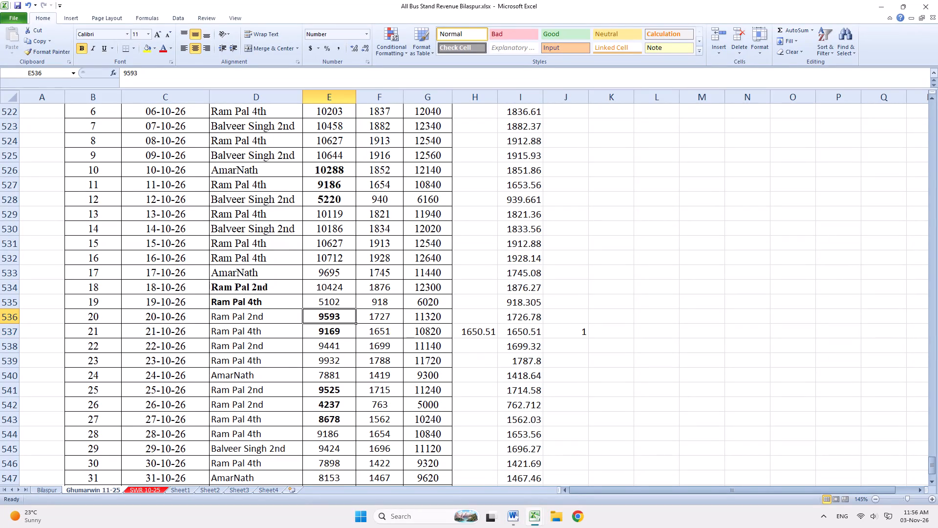
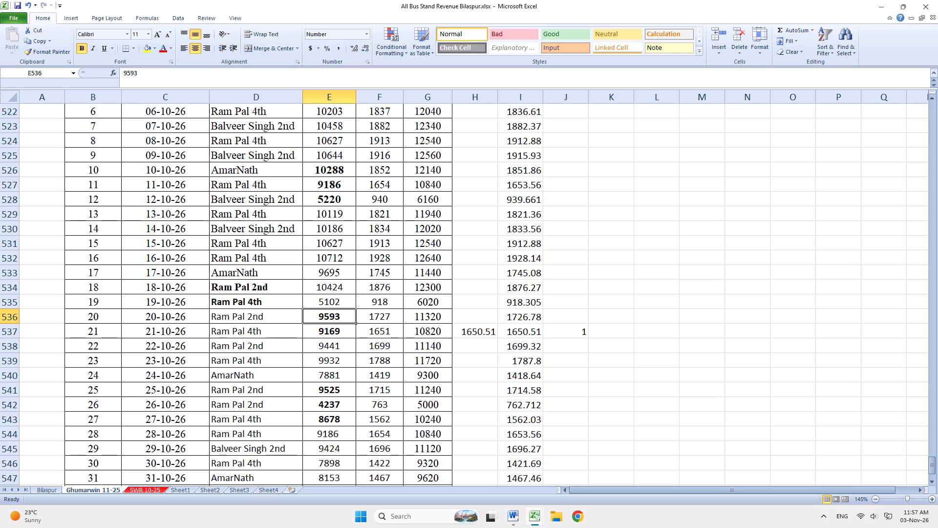
# Check the daily L/F amounts in the Ghumarwin parking fee table from 21 to 24 October.
pyautogui.click(332, 333)
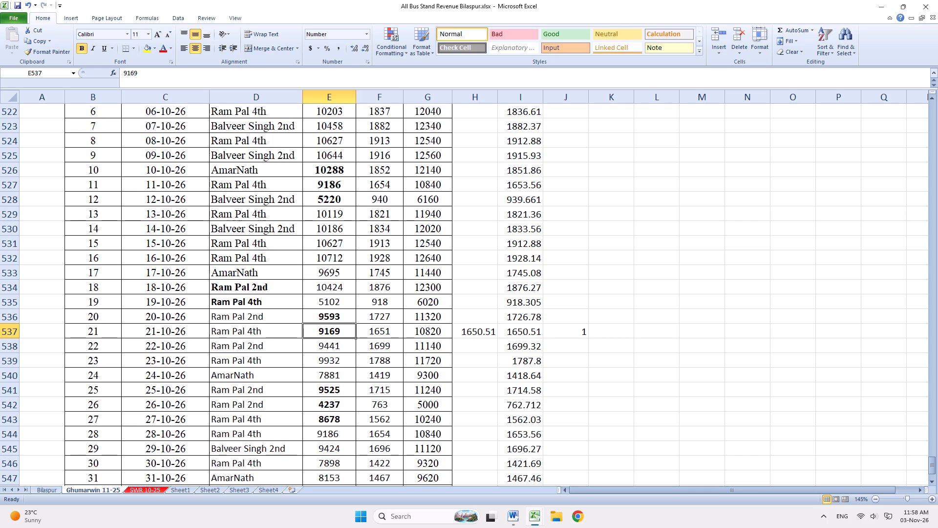
pyautogui.click(336, 348)
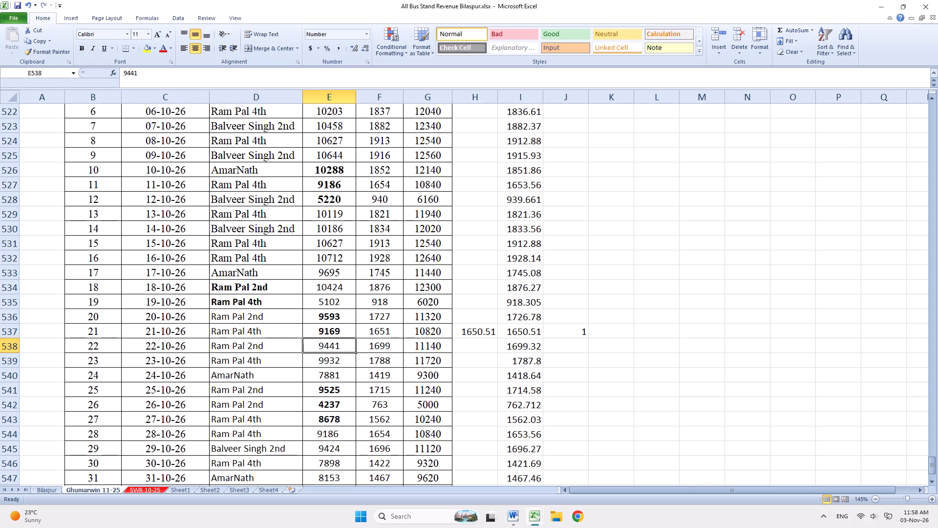
pyautogui.click(340, 375)
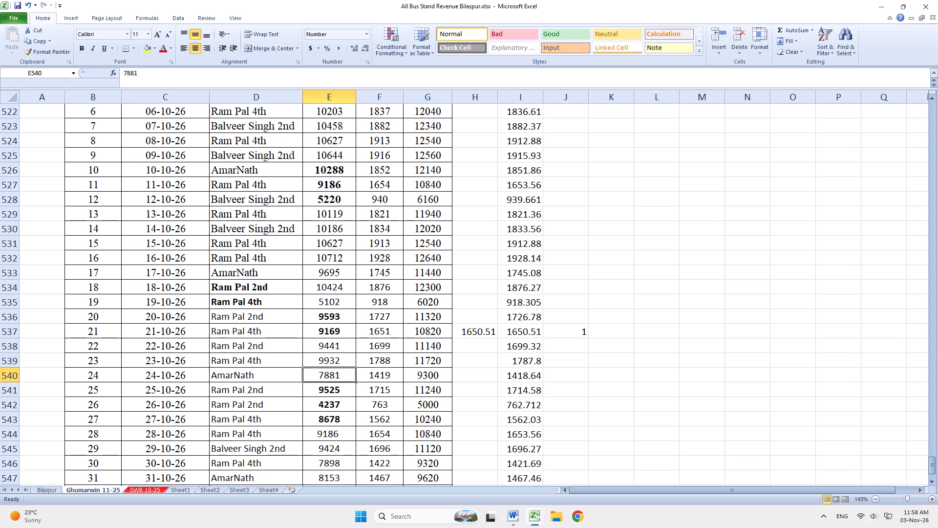
pyautogui.click(334, 379)
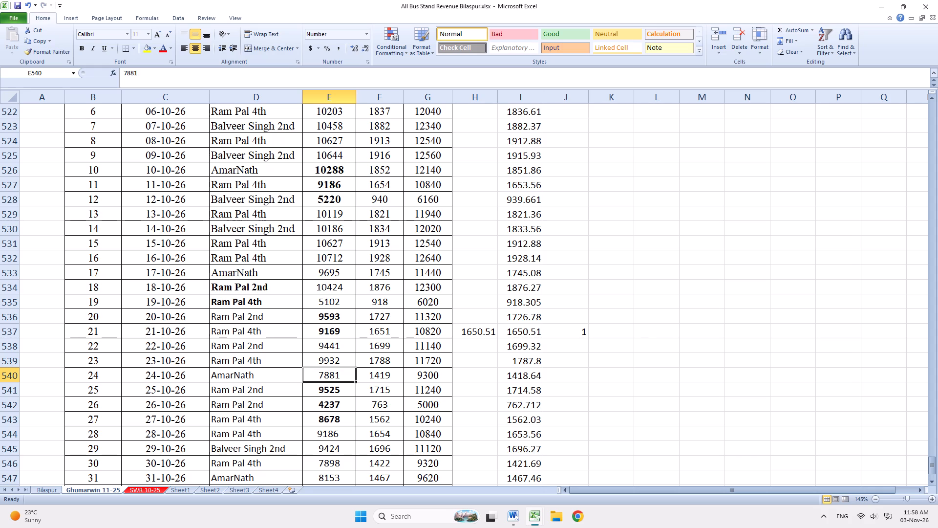
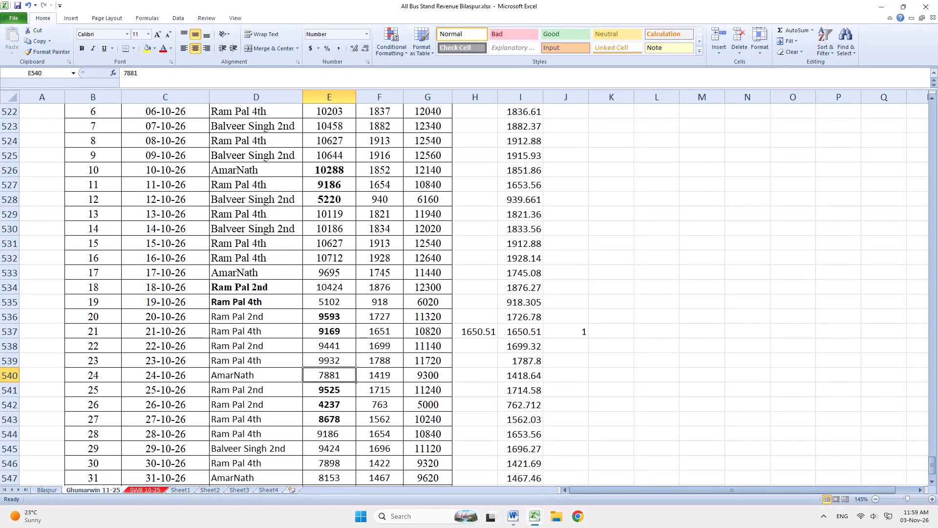
# Check the daily L/F amounts in the Ghumarwin parking fee table from 25 to 29 October, continuing down to the Total row.
pyautogui.click(344, 393)
pyautogui.click(344, 408)
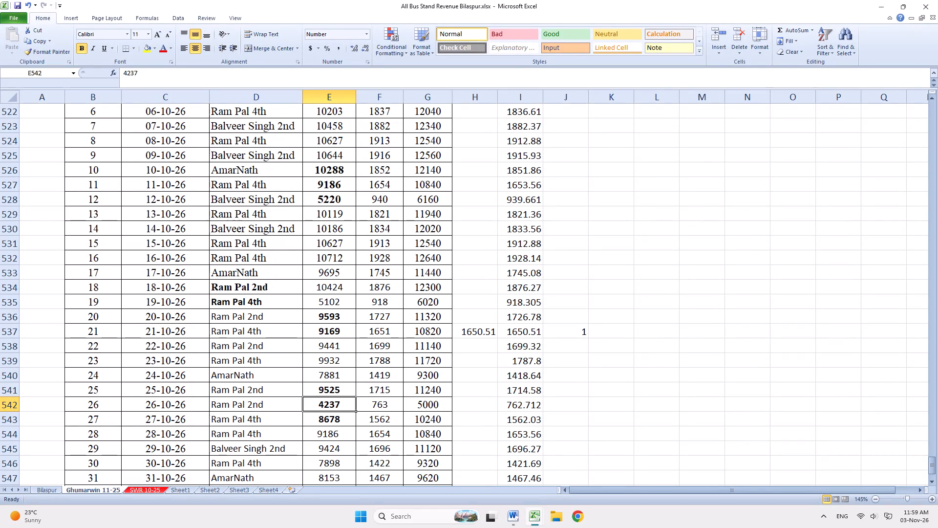
pyautogui.click(342, 420)
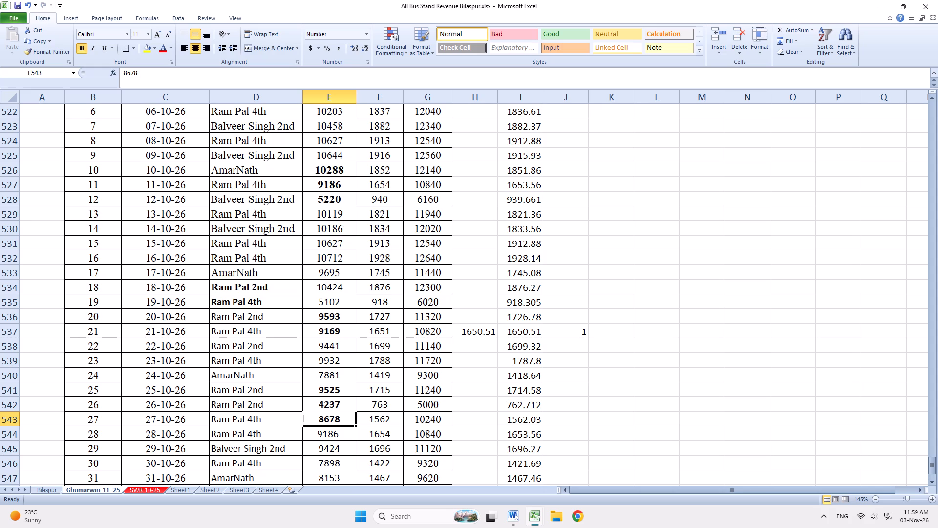
pyautogui.click(344, 436)
pyautogui.click(340, 447)
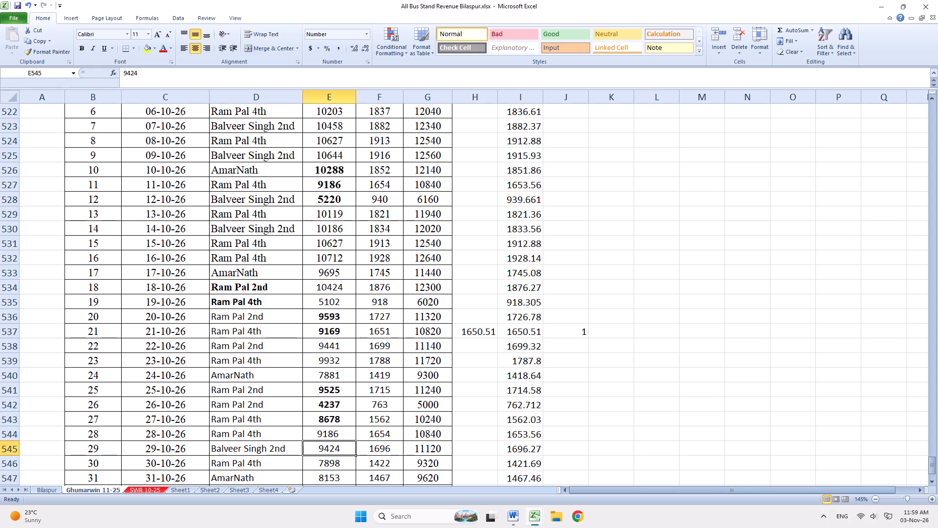
pyautogui.scroll(-1, 418, 416)
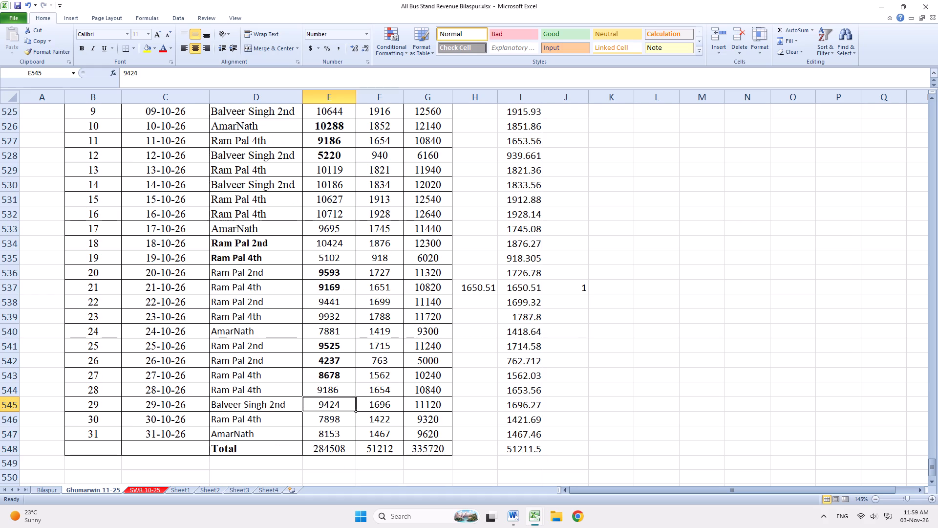
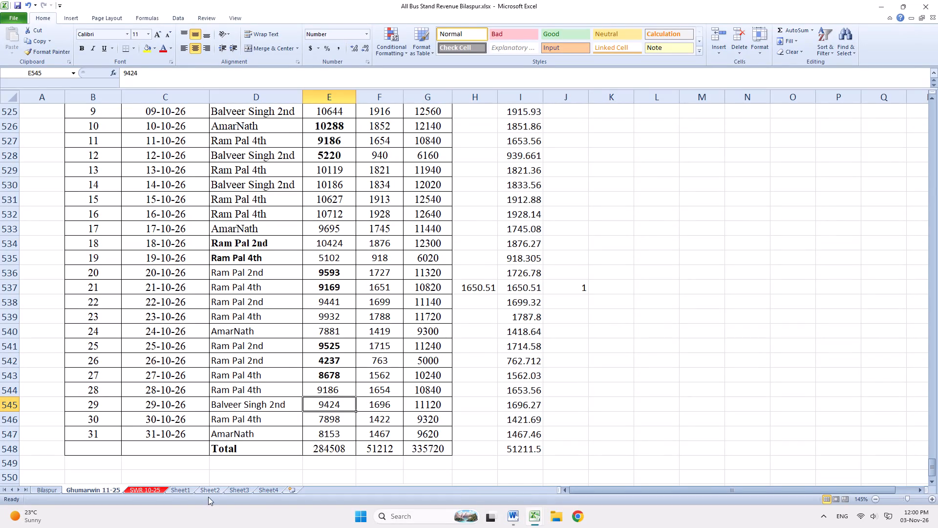
# Check the sum formula behind the L/F amount in the Total row of the Ghumarwin October parking fee table.
pyautogui.click(344, 452)
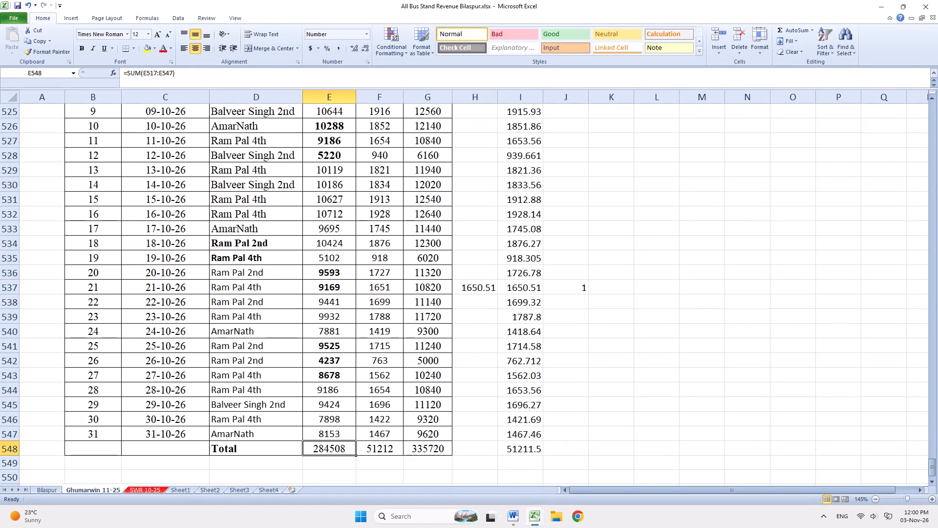
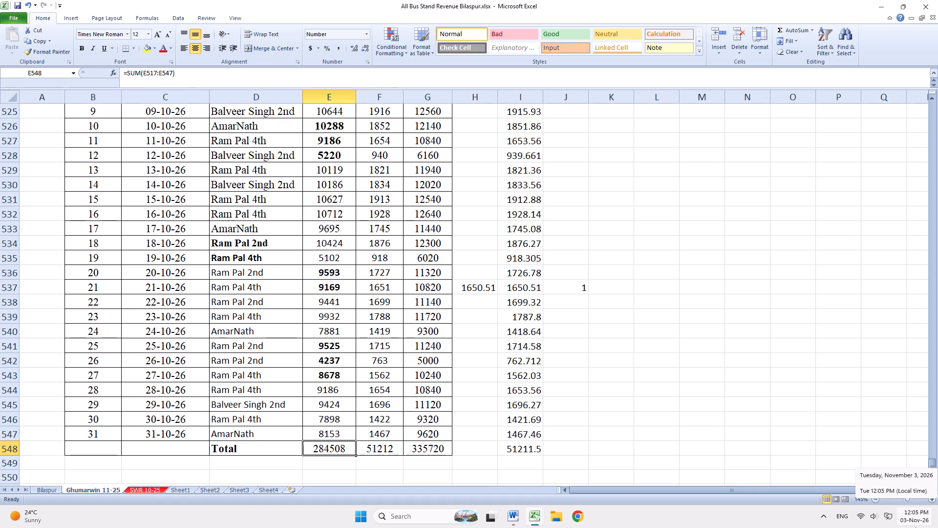
# Check the sum formula behind the TOTAL amount for 01-10-26 in the Ghumarwin October parking fee table.
pyautogui.scroll(4, 915, 527)
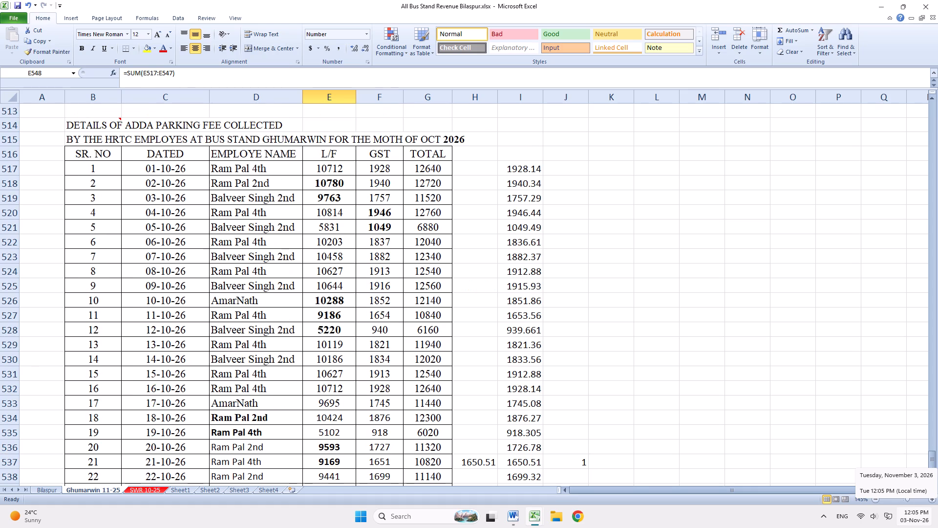
pyautogui.click(430, 170)
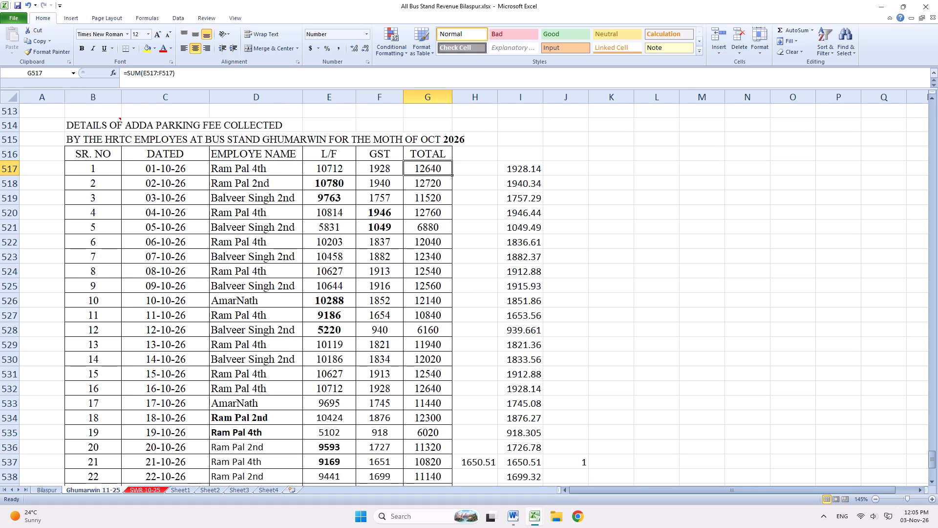
pyautogui.scroll(-5, 410, 416)
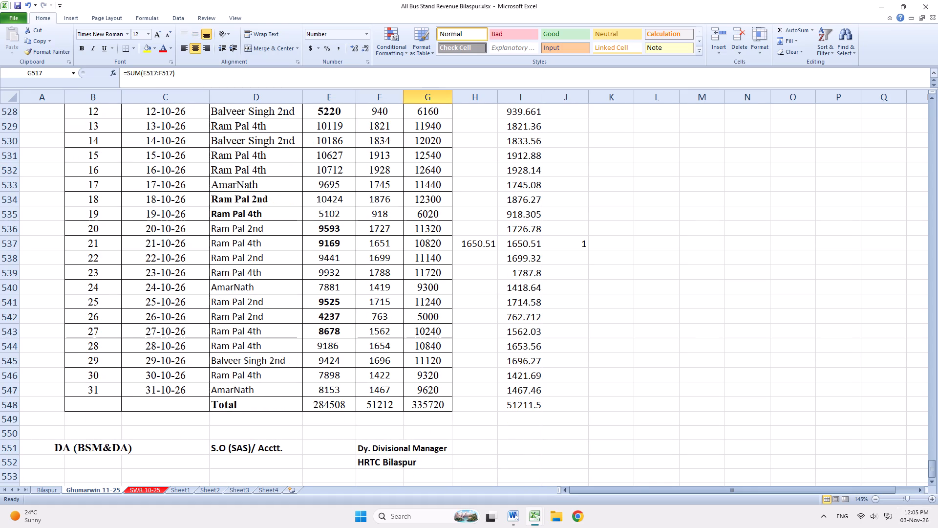
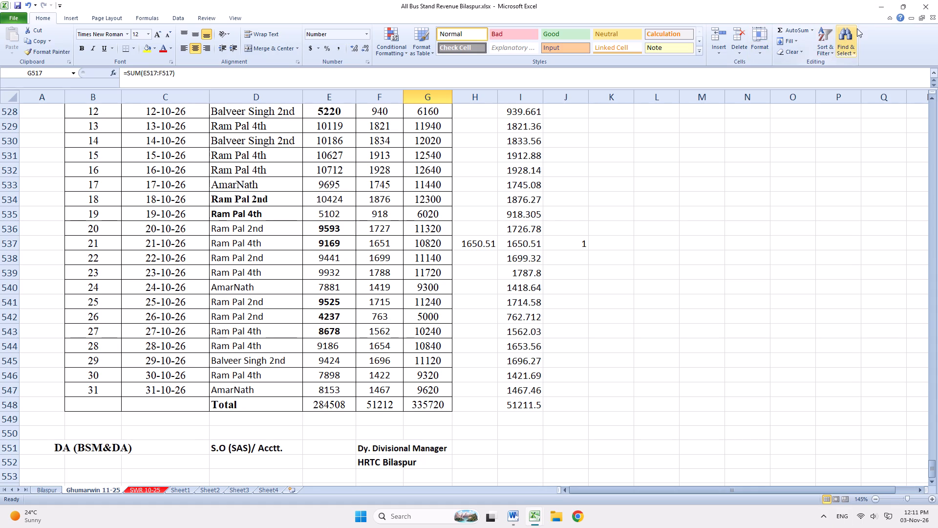
# Switch to the Revenue Receipt Oct Month document in Word and review the Bilaspur depot's bus stand wise revenue table.
pyautogui.click(883, 4)
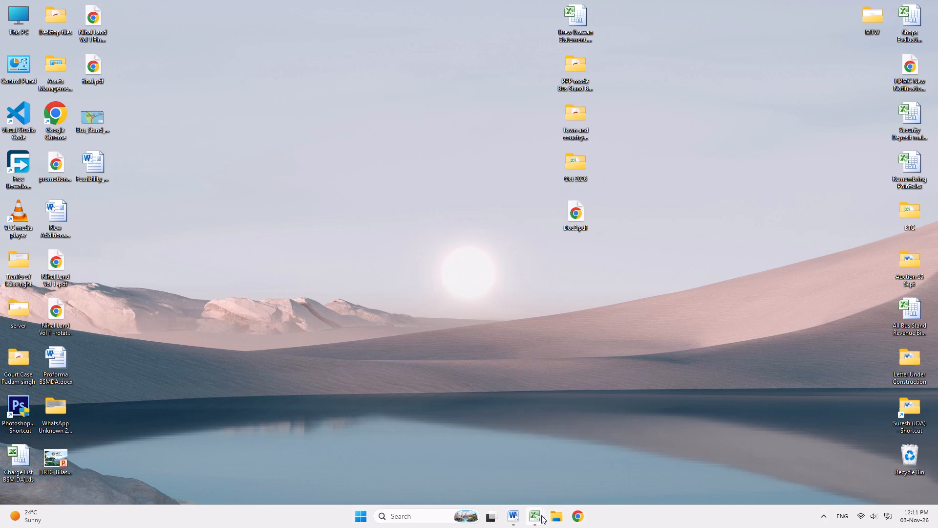
pyautogui.click(509, 513)
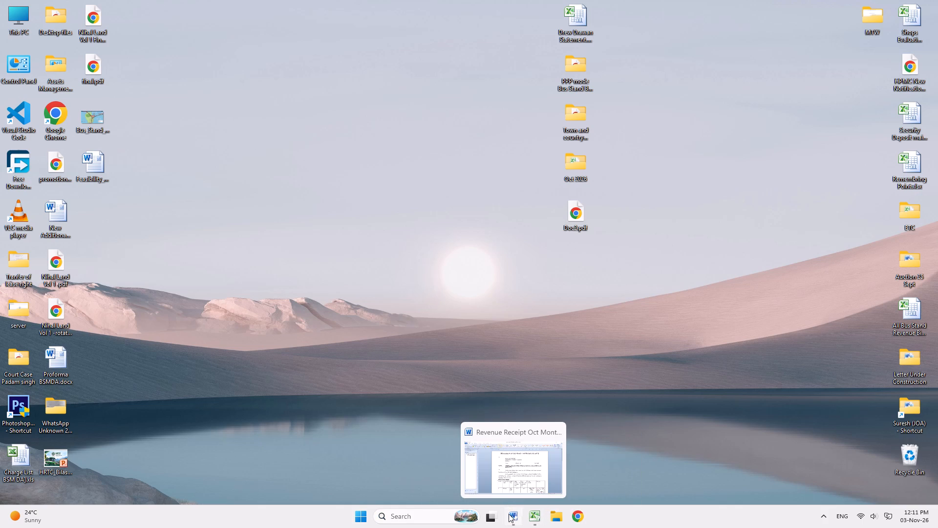
pyautogui.scroll(-7, 633, 389)
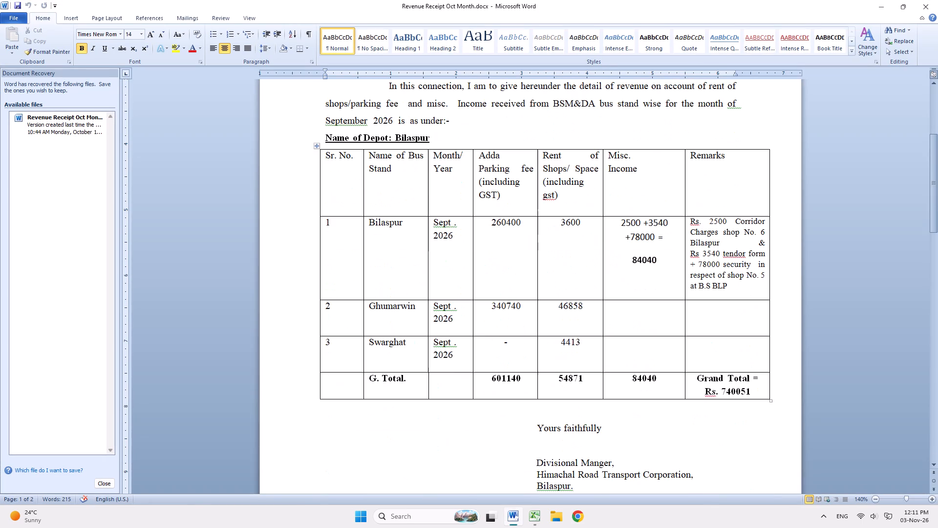
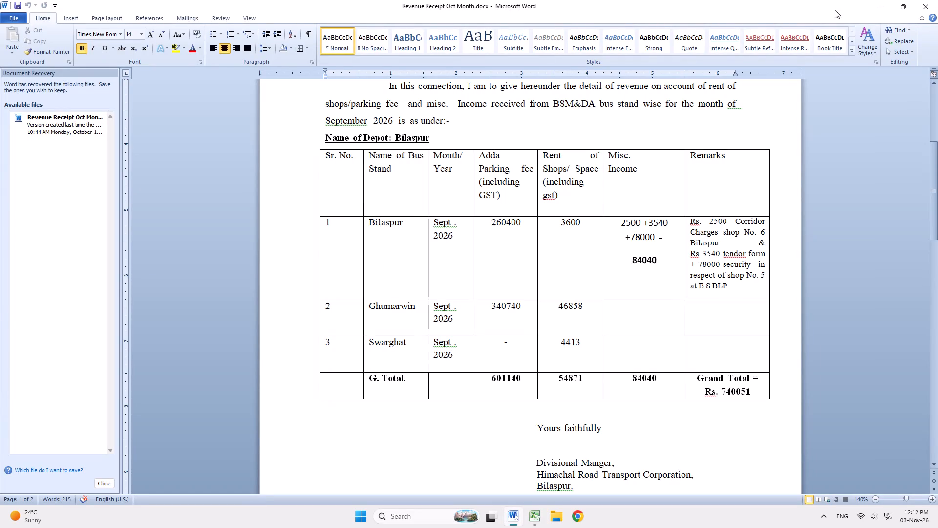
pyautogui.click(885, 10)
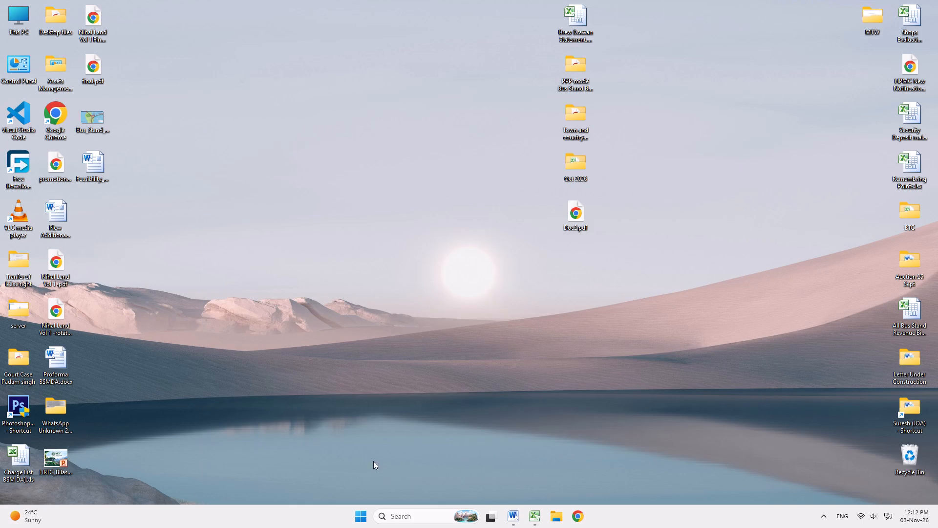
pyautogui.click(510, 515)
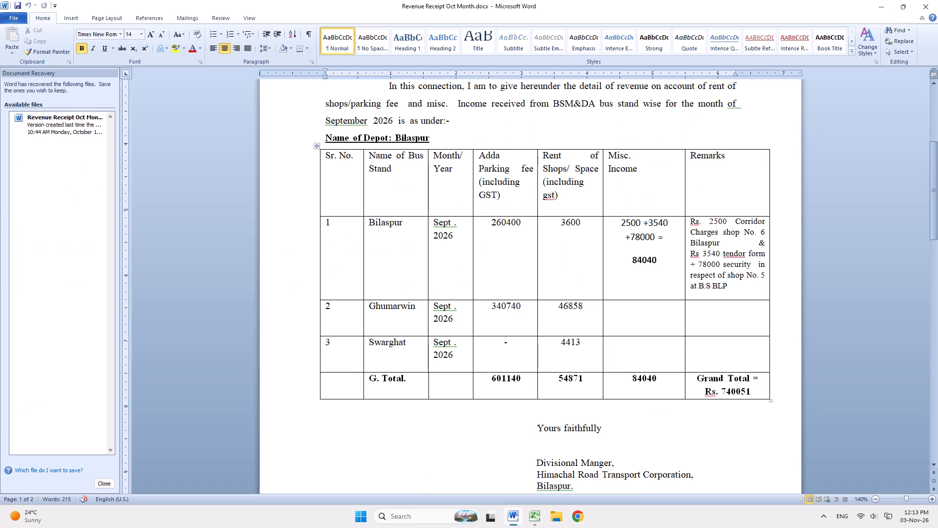
# Switch to the singh is king.xlsx workbook in Excel and review the 10.2026 GST detail for the Bilaspur unit from its first entries.
pyautogui.click(536, 514)
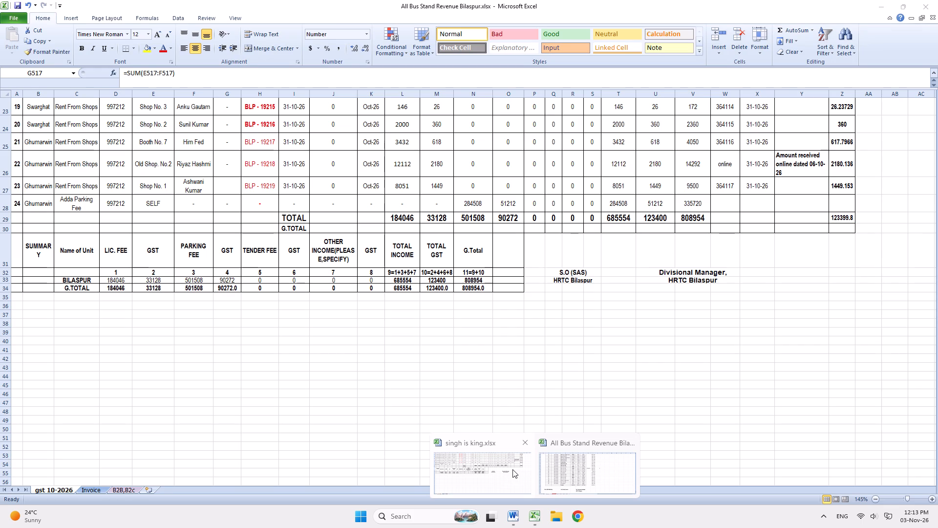
pyautogui.click(507, 469)
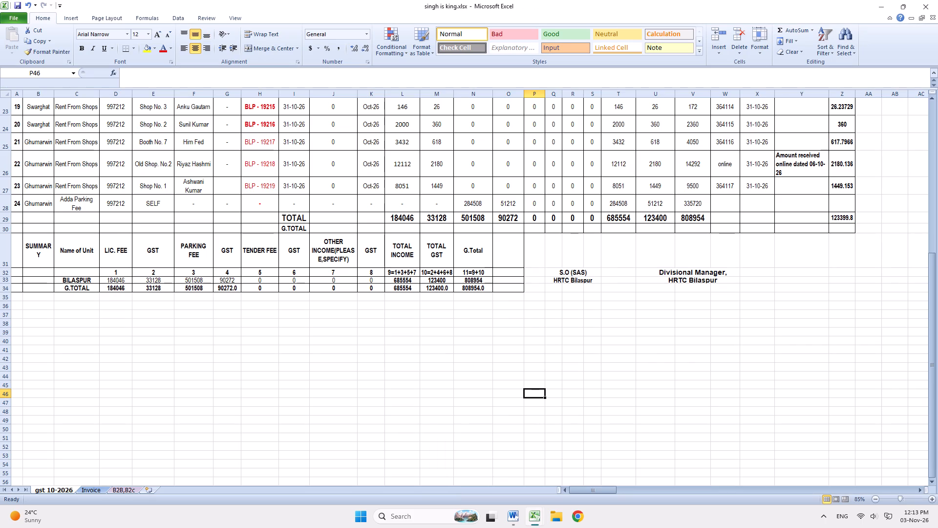
pyautogui.scroll(4, 472, 378)
pyautogui.scroll(4, 476, 328)
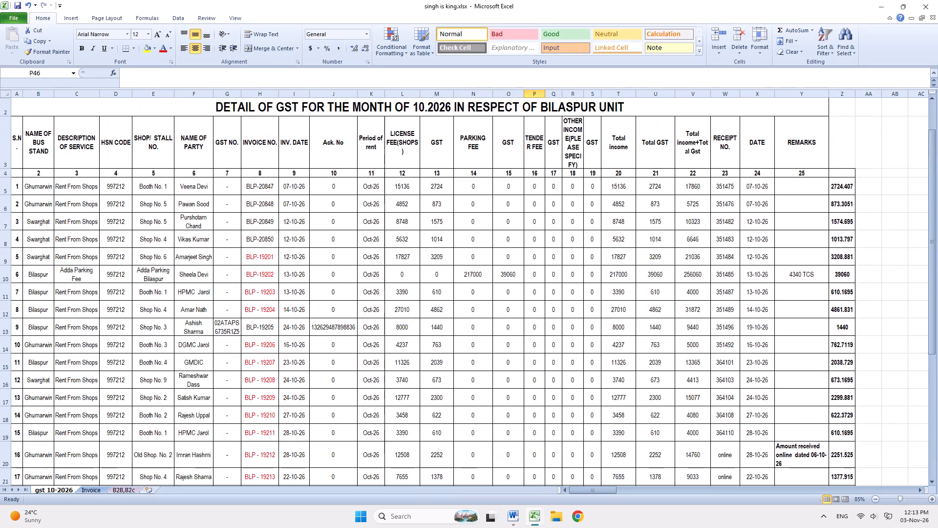
pyautogui.scroll(7, 474, 328)
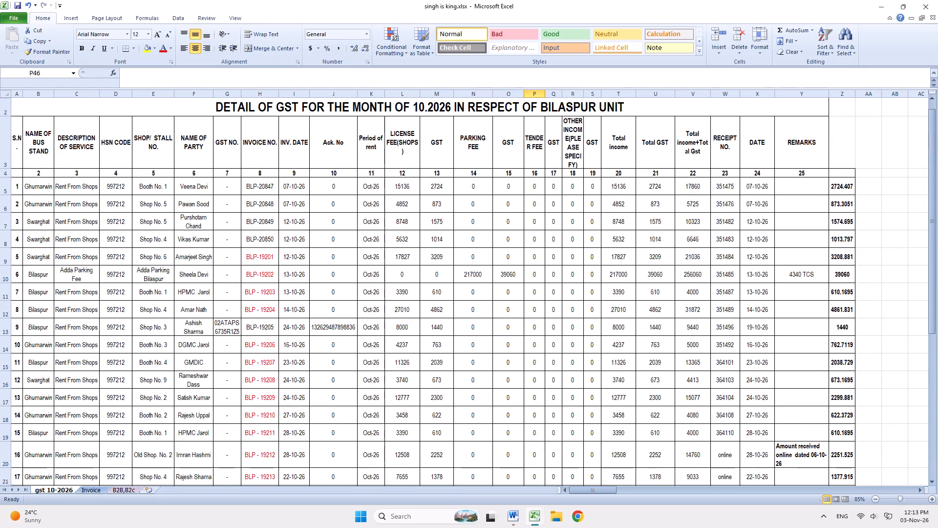
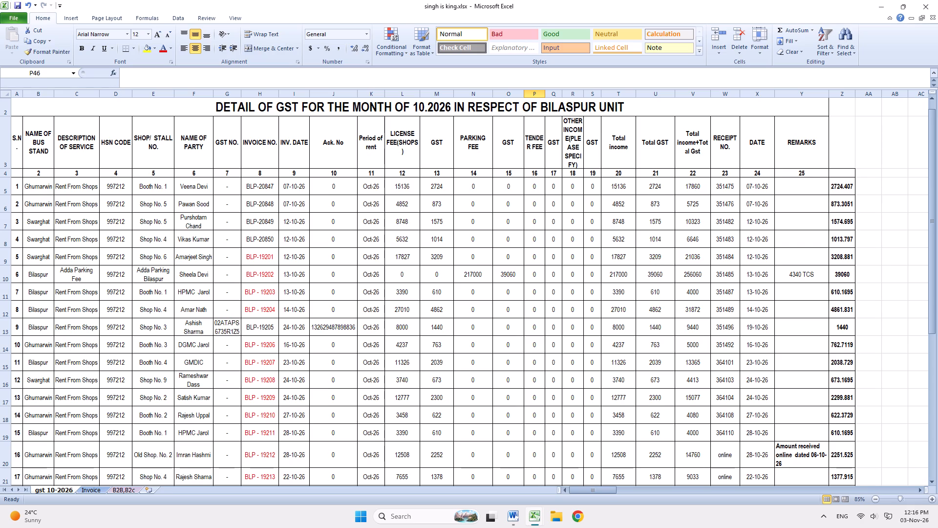
# Look over the full 10.2026 GST detail of the Bilaspur unit, selecting it from the title down to the summary and signature block.
pyautogui.scroll(2, 131, 129)
pyautogui.moveTo(18, 104); pyautogui.dragTo(198, 527)
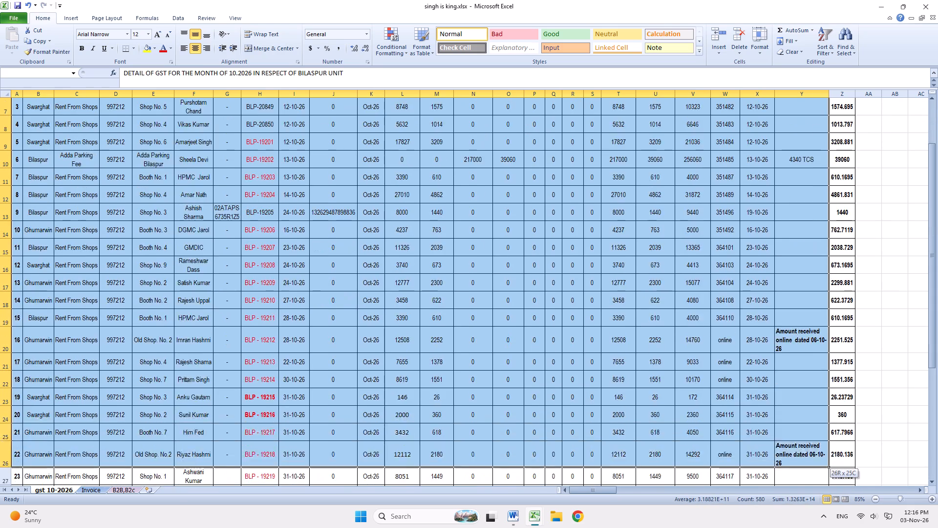
pyautogui.moveTo(198, 527); pyautogui.dragTo(307, 473)
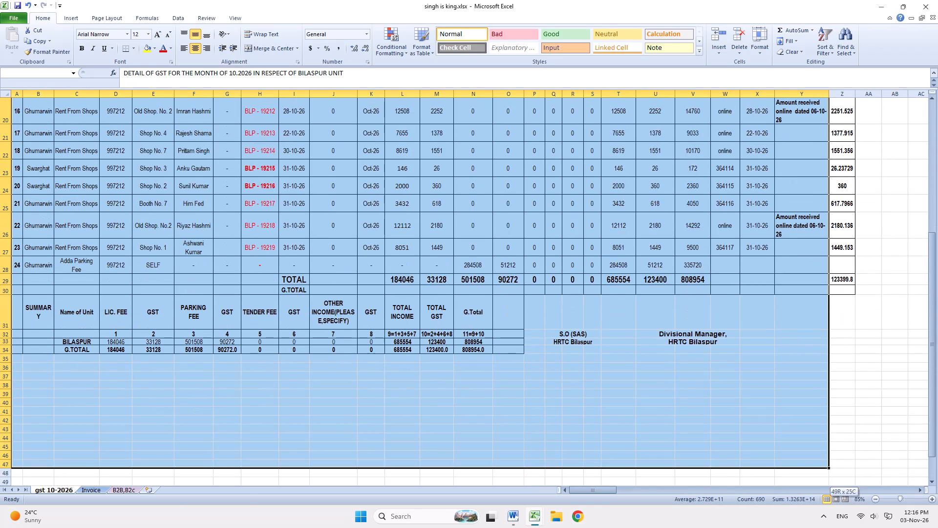
pyautogui.moveTo(307, 473); pyautogui.dragTo(480, 376)
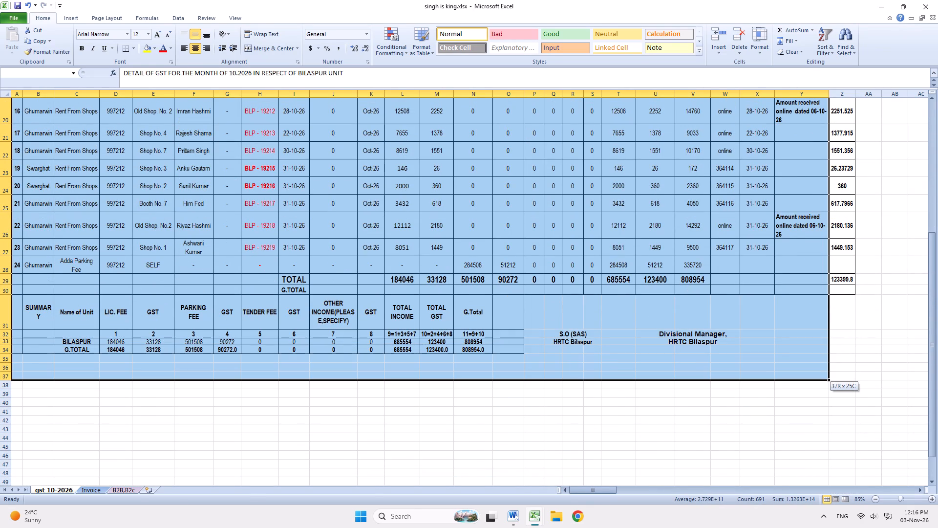
pyautogui.moveTo(480, 376); pyautogui.dragTo(404, 374)
pyautogui.click(350, 405)
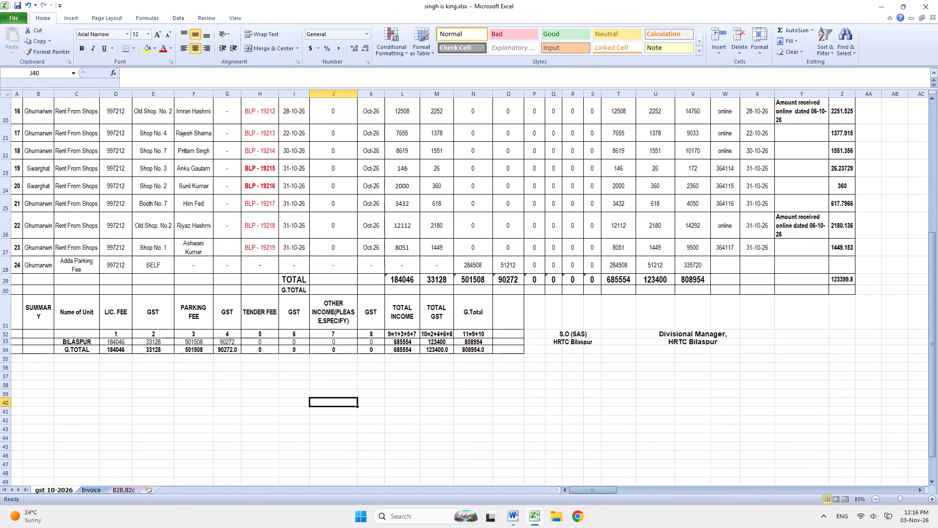
pyautogui.scroll(10, 328, 283)
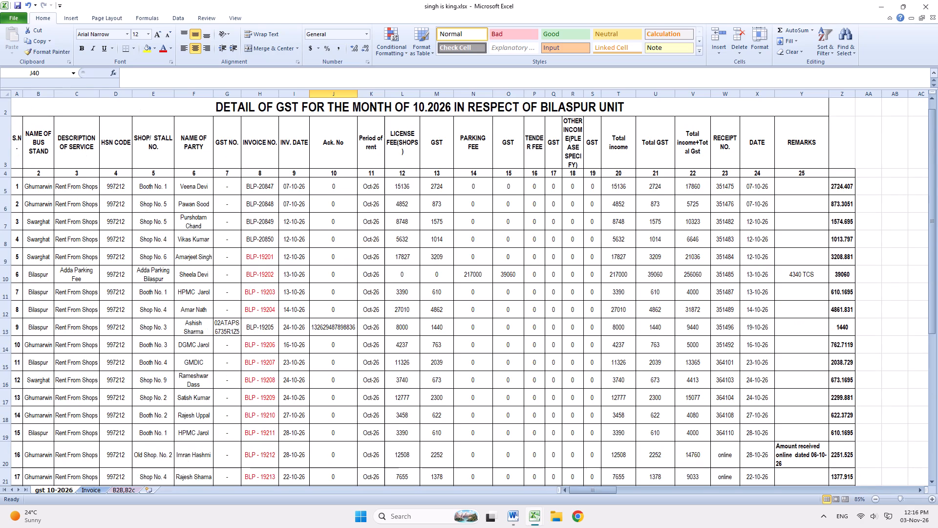
pyautogui.moveTo(36, 110); pyautogui.dragTo(681, 204)
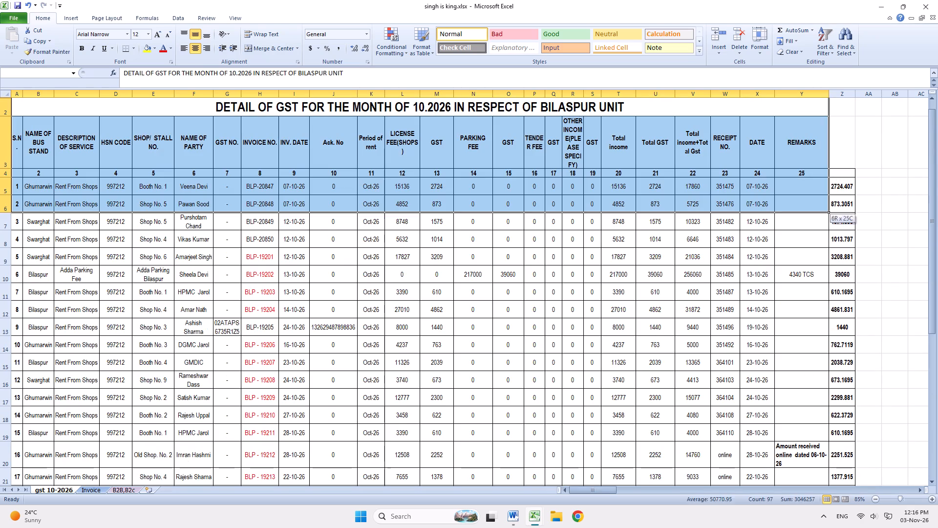
pyautogui.moveTo(681, 204); pyautogui.dragTo(849, 527)
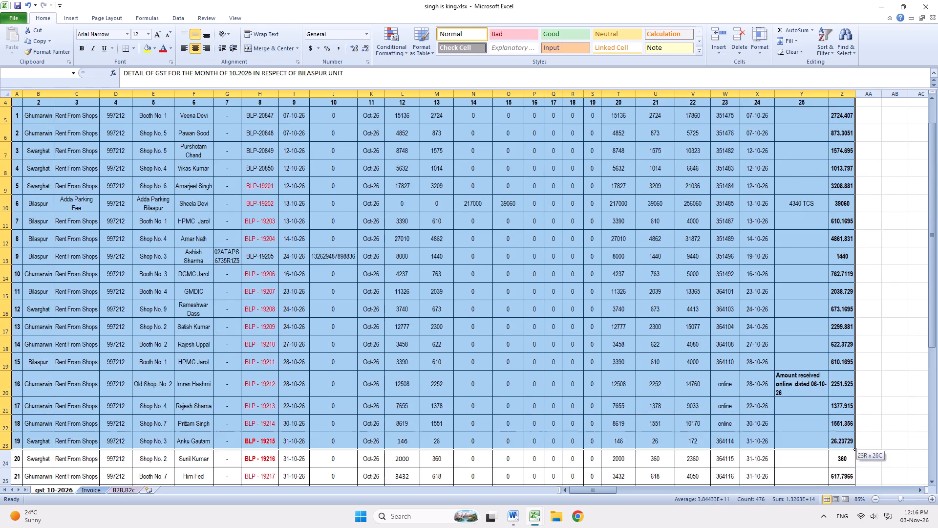
pyautogui.moveTo(849, 527); pyautogui.dragTo(843, 489)
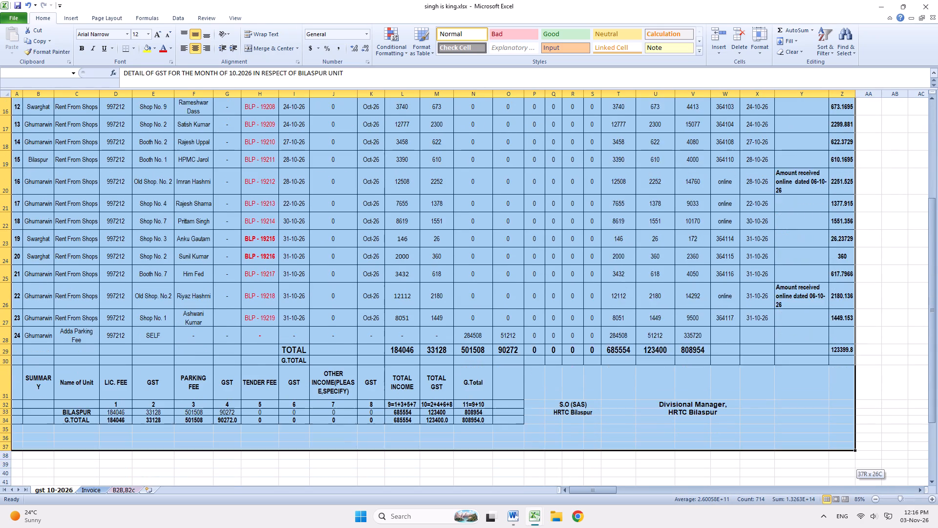
pyautogui.moveTo(843, 489); pyautogui.dragTo(834, 407)
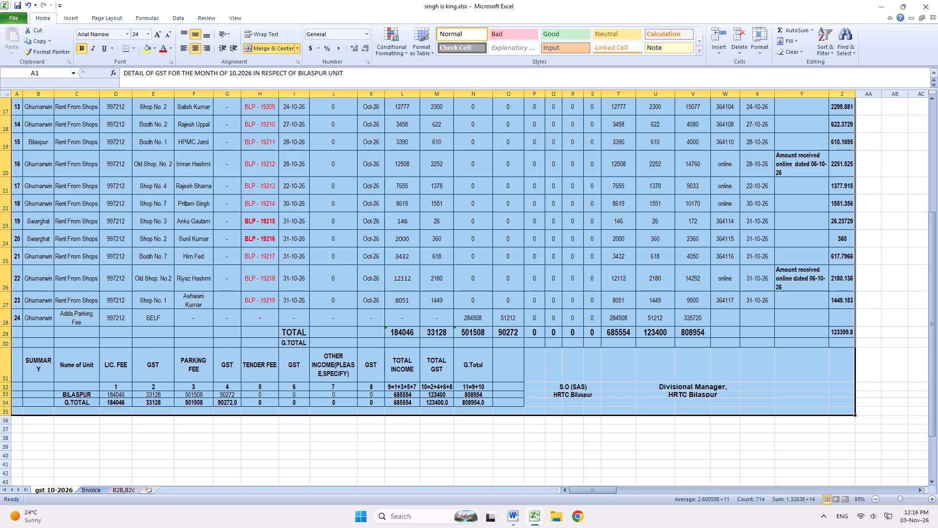
pyautogui.scroll(5, 192, 177)
pyautogui.scroll(6, 228, 224)
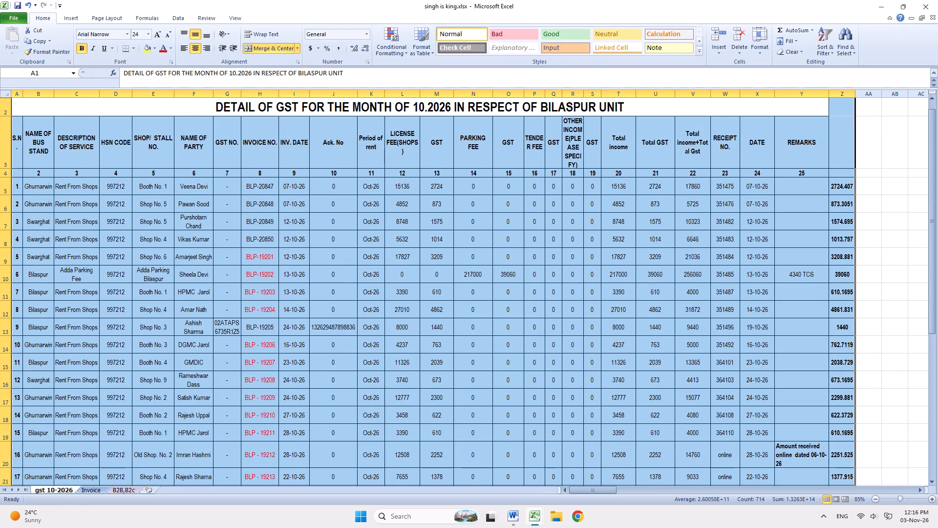
pyautogui.click(868, 371)
pyautogui.scroll(3, 150, 151)
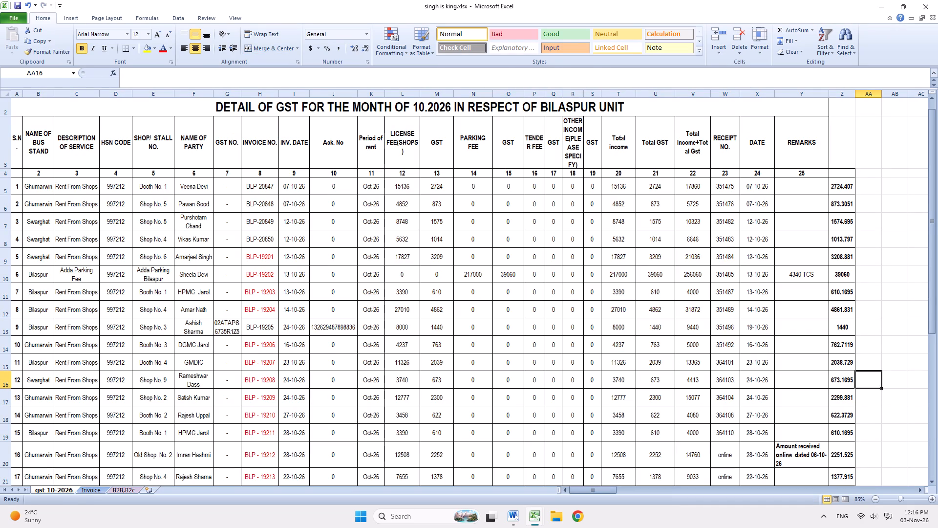
pyautogui.moveTo(52, 103); pyautogui.dragTo(66, 139)
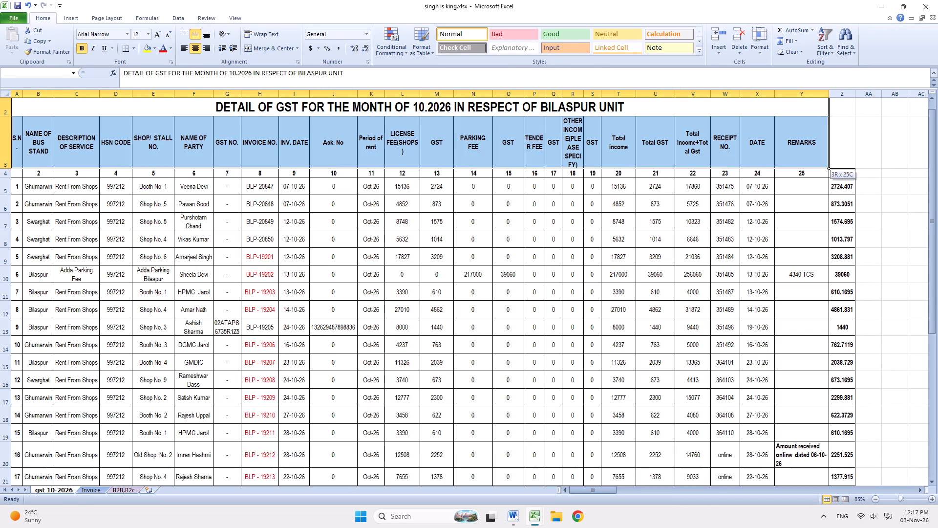
pyautogui.moveTo(66, 139); pyautogui.dragTo(204, 527)
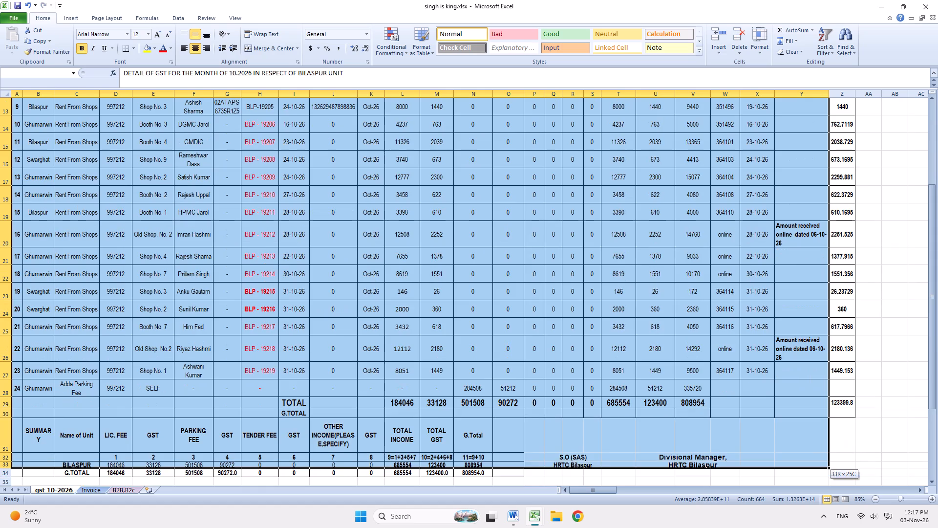
pyautogui.moveTo(204, 527); pyautogui.dragTo(412, 317)
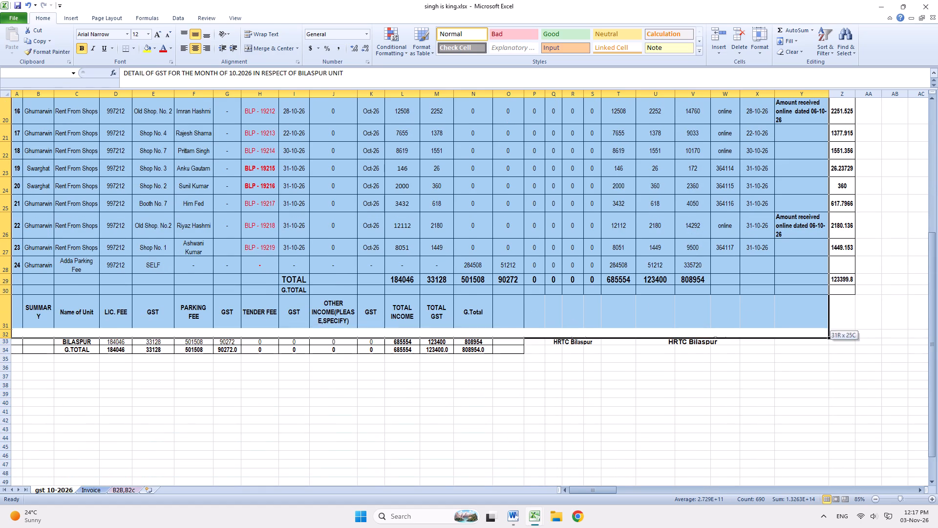
pyautogui.moveTo(412, 317); pyautogui.dragTo(868, 255)
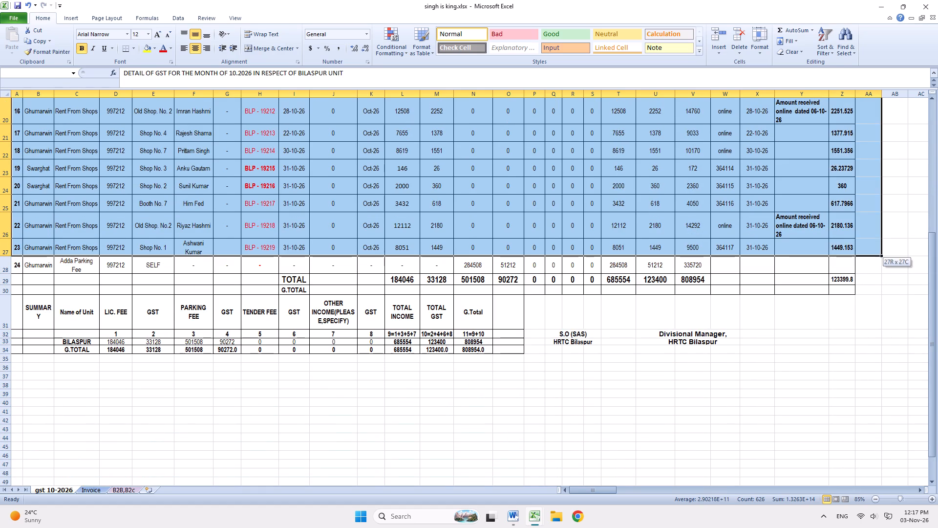
pyautogui.moveTo(868, 255); pyautogui.dragTo(851, 358)
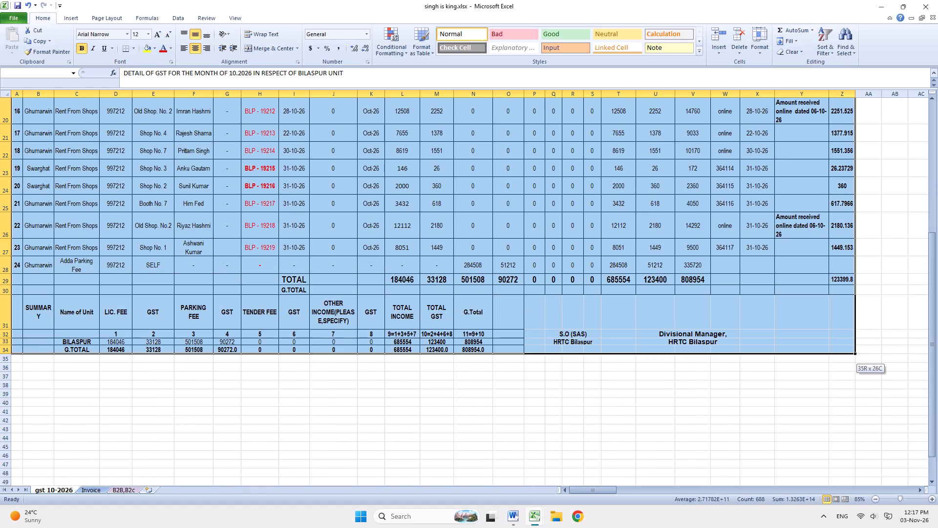
pyautogui.moveTo(851, 358); pyautogui.dragTo(847, 370)
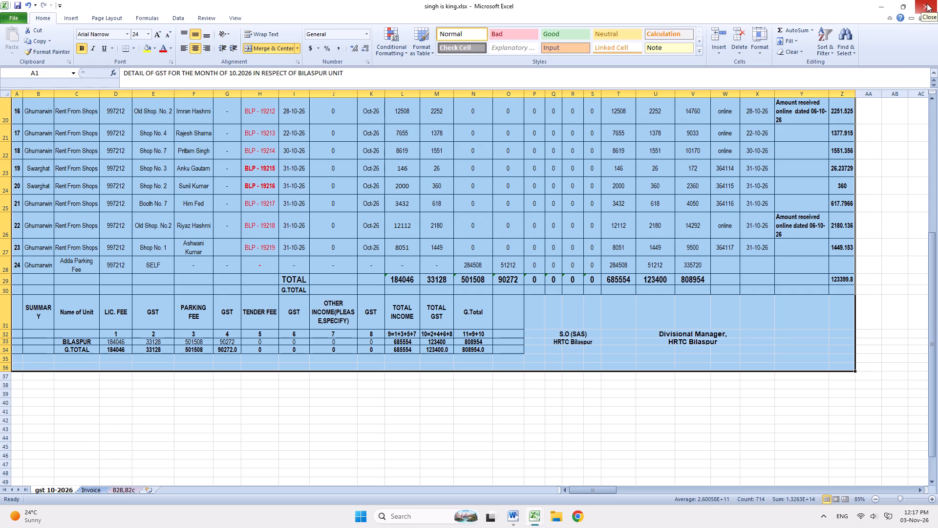
pyautogui.scroll(1, 639, 108)
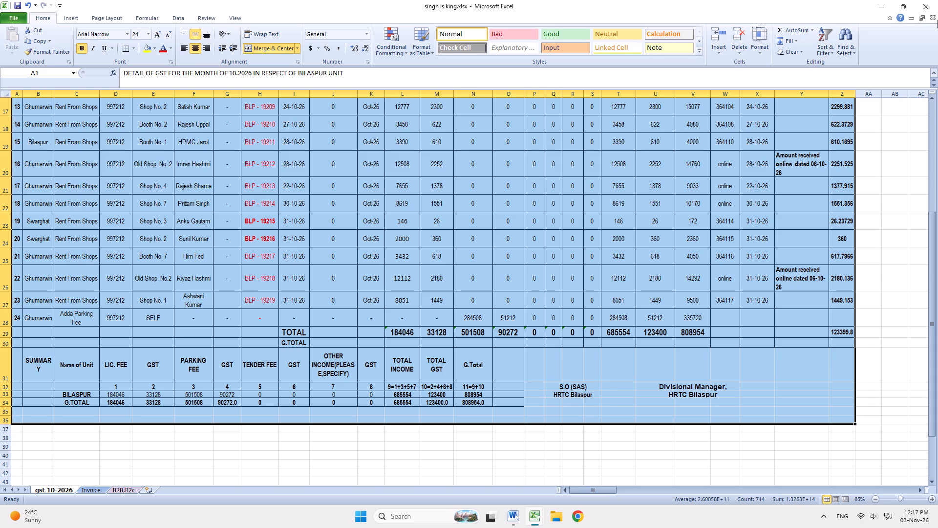
# Close the singh is king.xlsx workbook.
pyautogui.click(924, 5)
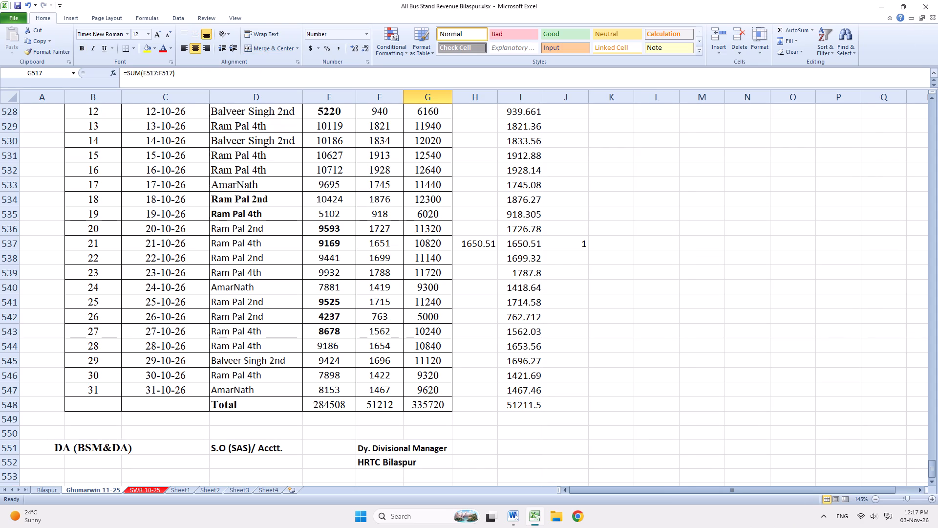
# Close the All Bus Stand Revenue Bilaspur.xlsx workbook, saving its changes.
pyautogui.scroll(3, 648, 173)
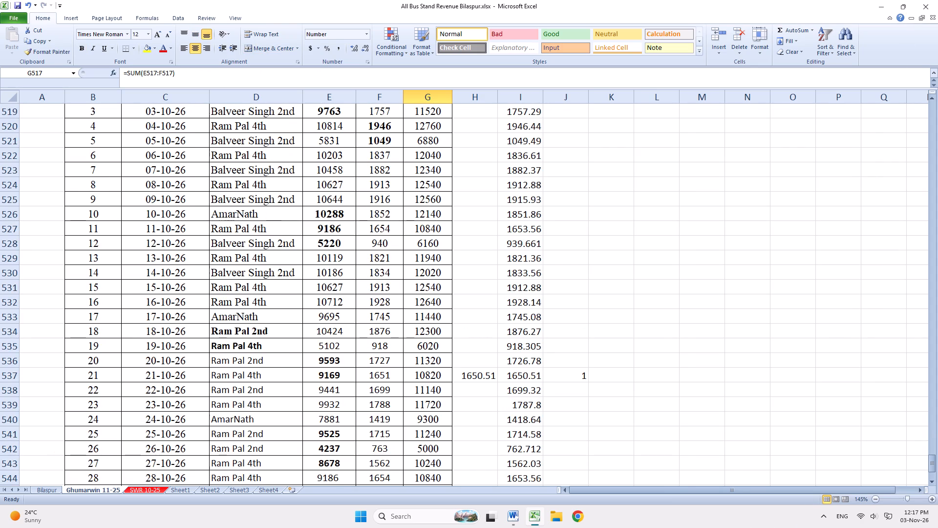
pyautogui.click(926, 0)
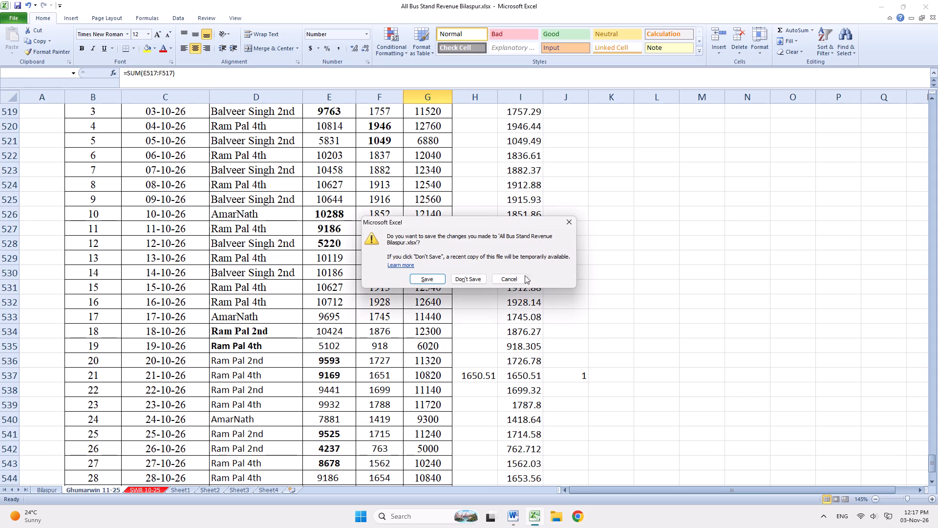
pyautogui.click(442, 276)
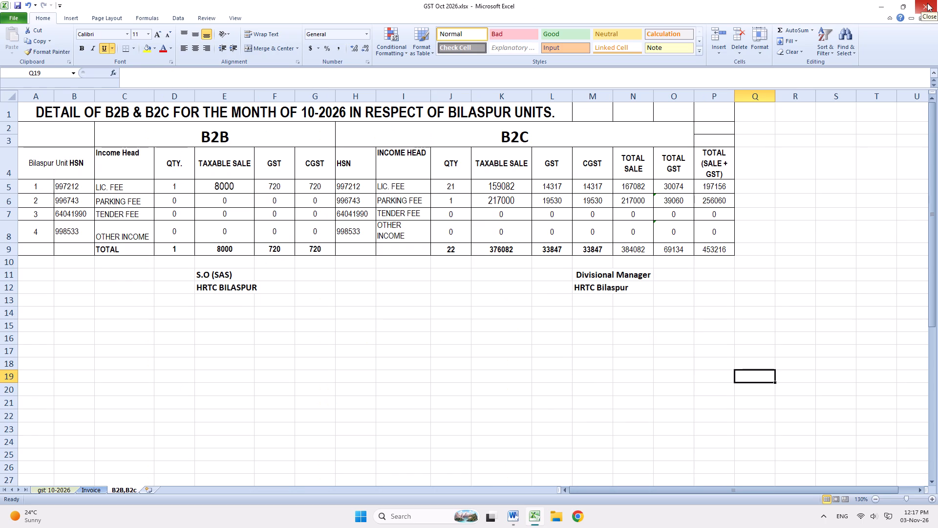
# Close the GST Oct 2026.xlsx workbook and the Revenue Receipt Oct Month.docx letter in Word.
pyautogui.click(927, 3)
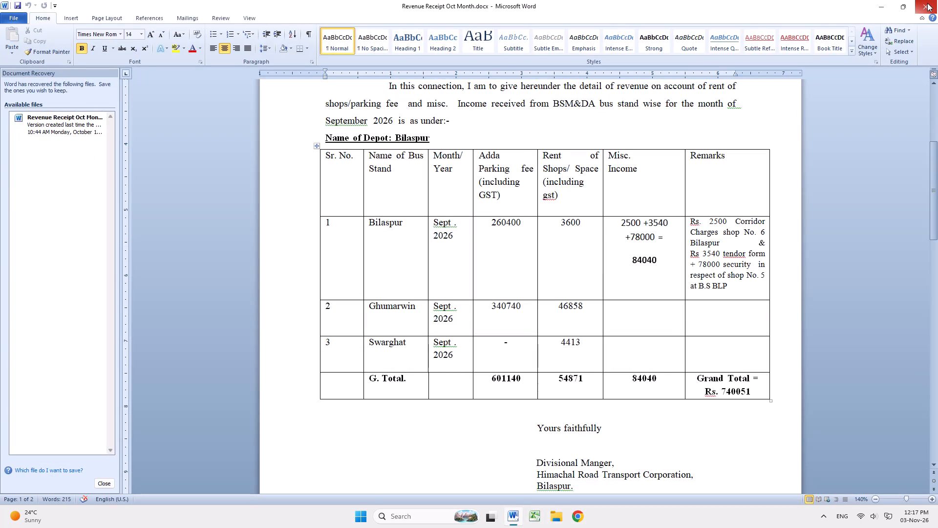
pyautogui.click(927, 3)
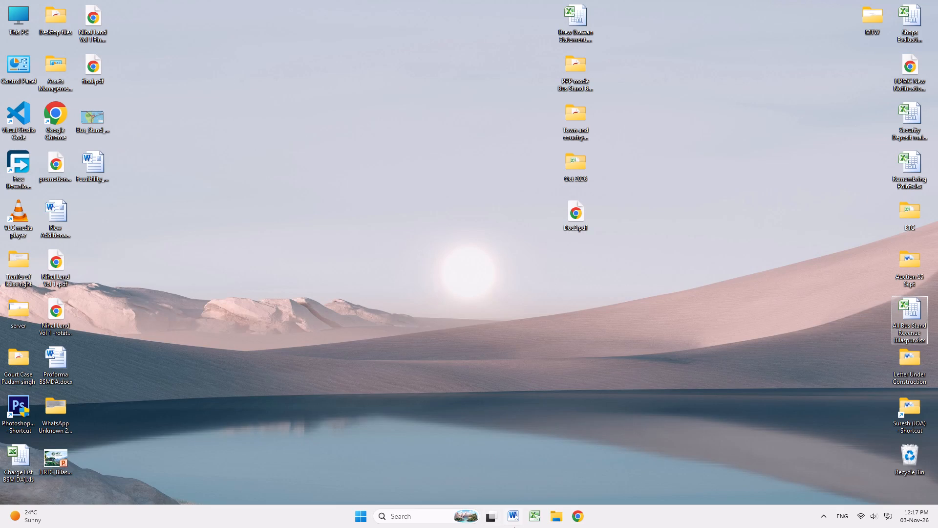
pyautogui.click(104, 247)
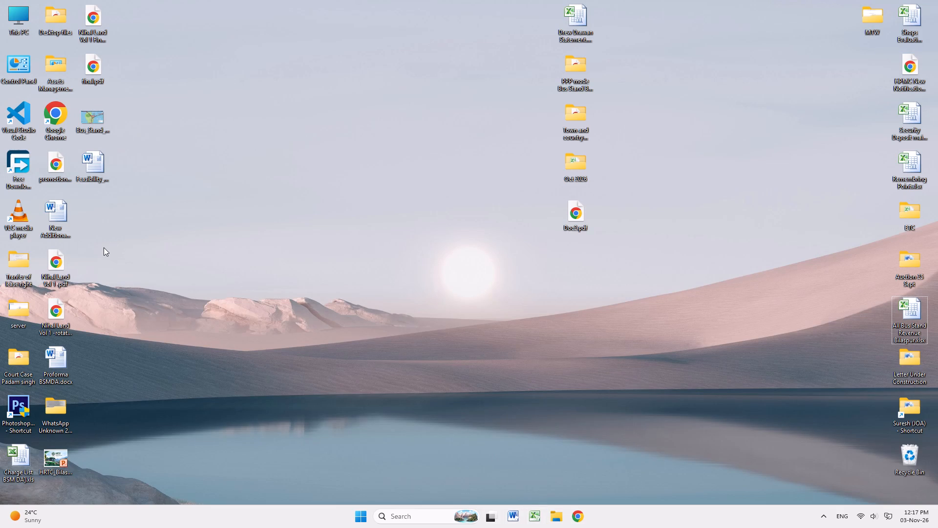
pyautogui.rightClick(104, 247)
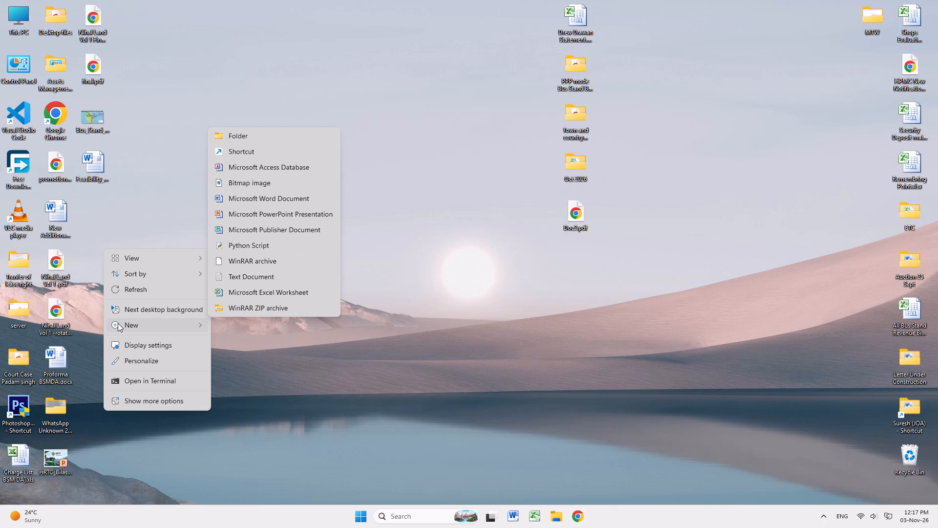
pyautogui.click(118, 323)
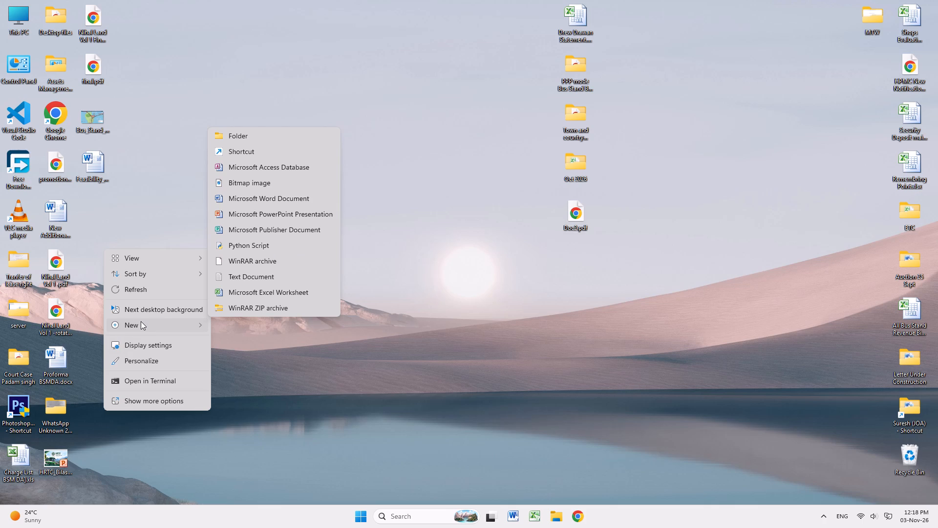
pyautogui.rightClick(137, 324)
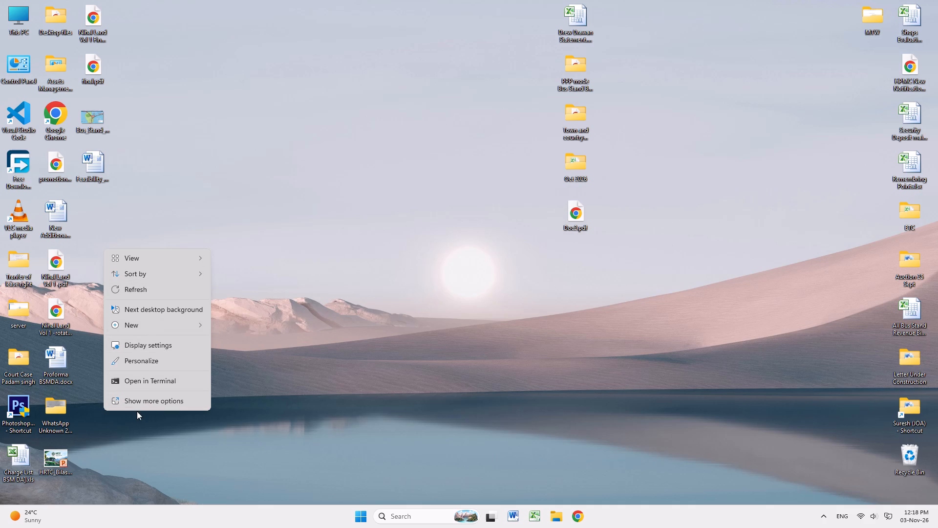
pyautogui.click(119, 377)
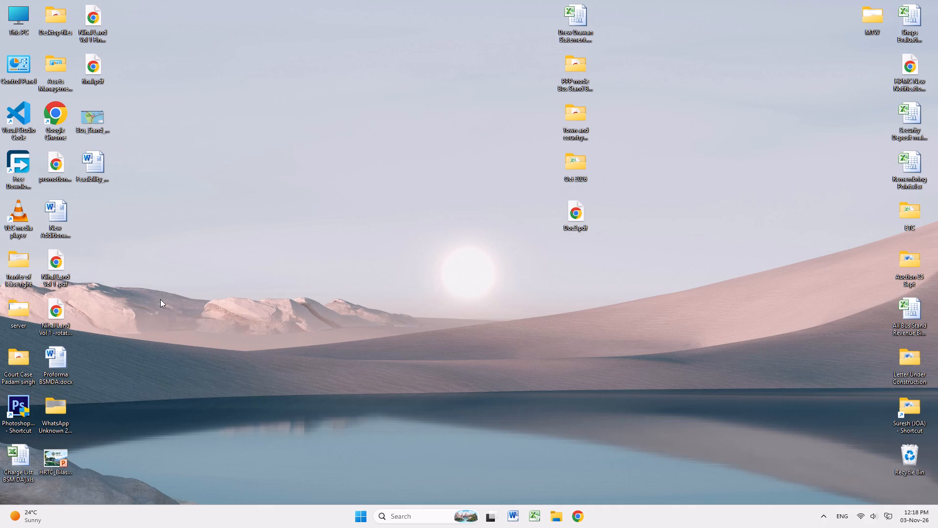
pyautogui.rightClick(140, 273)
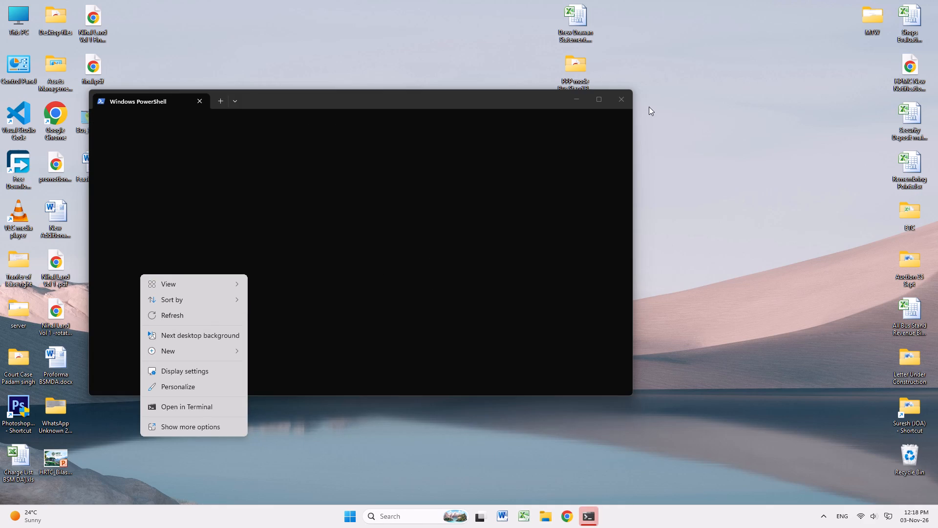
# Close the Windows PowerShell terminal window.
pyautogui.click(622, 97)
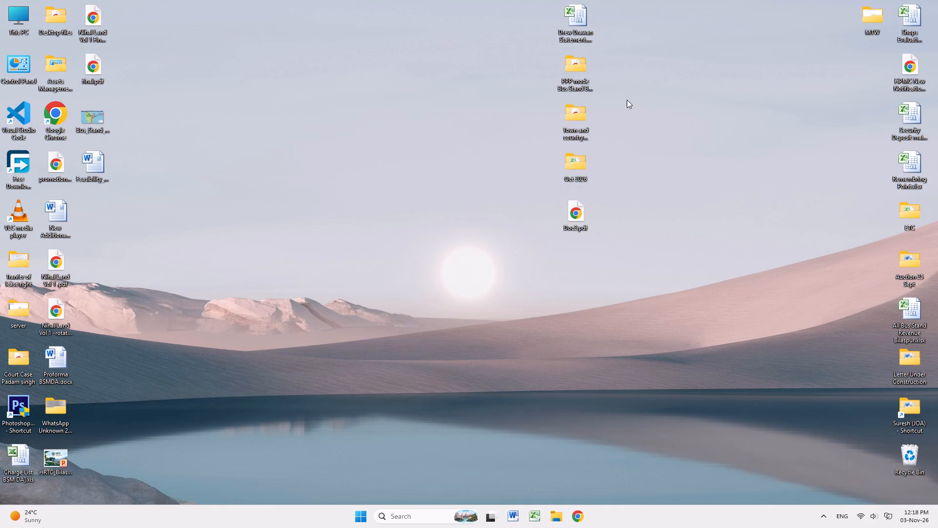
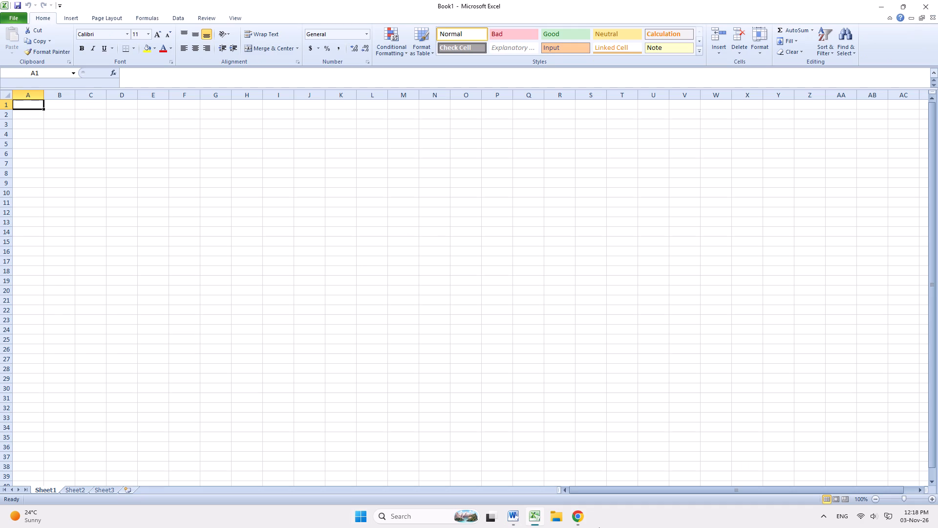
# Close the blank Book1 workbook in Excel and the remaining Word window.
pyautogui.click(926, 3)
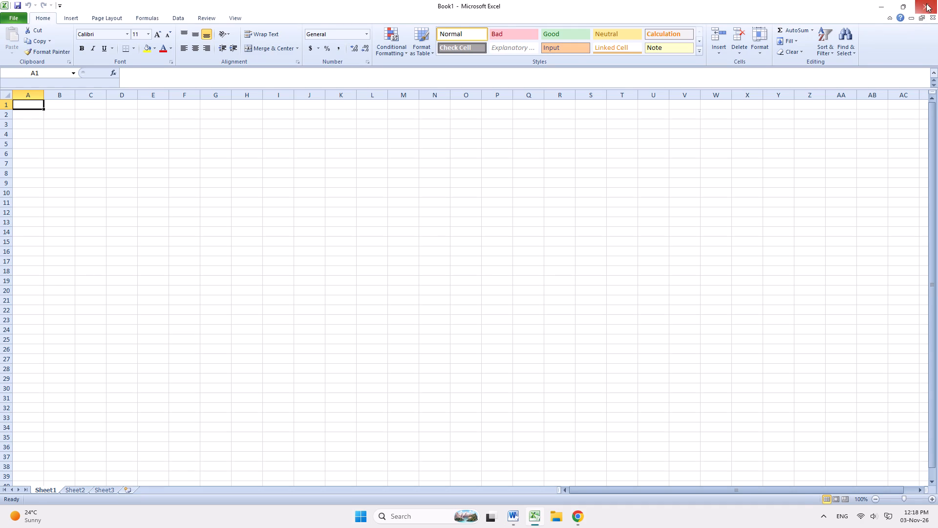
pyautogui.click(925, 10)
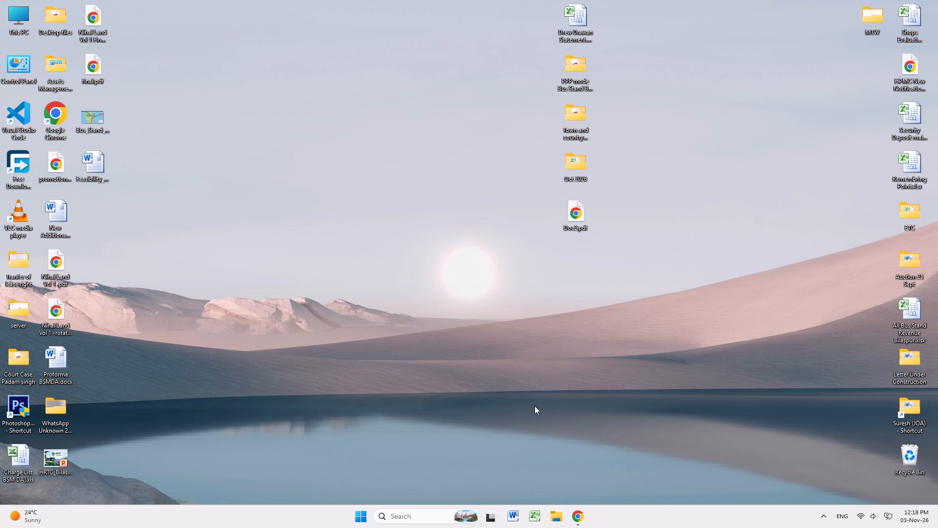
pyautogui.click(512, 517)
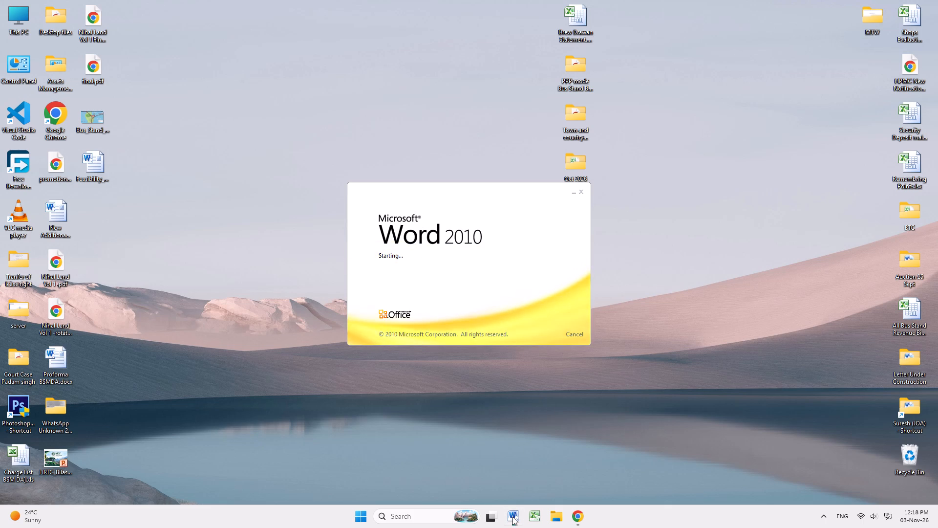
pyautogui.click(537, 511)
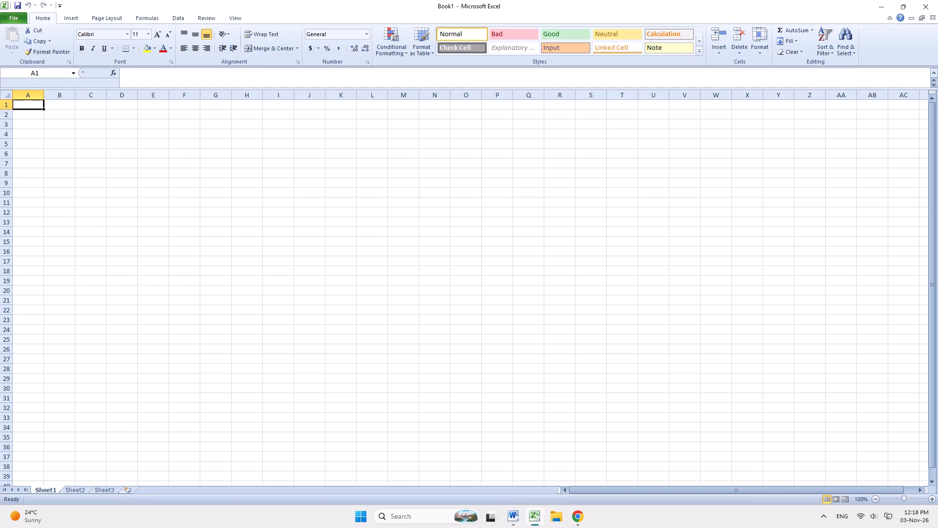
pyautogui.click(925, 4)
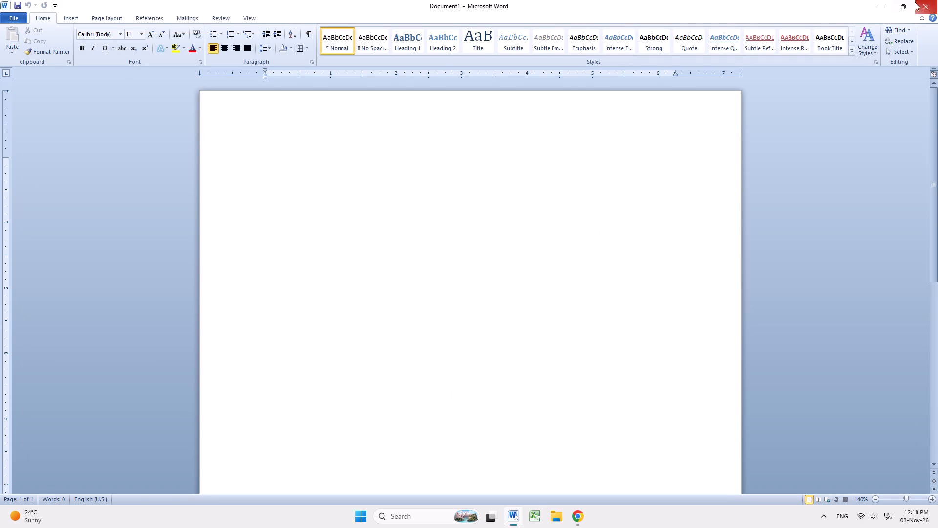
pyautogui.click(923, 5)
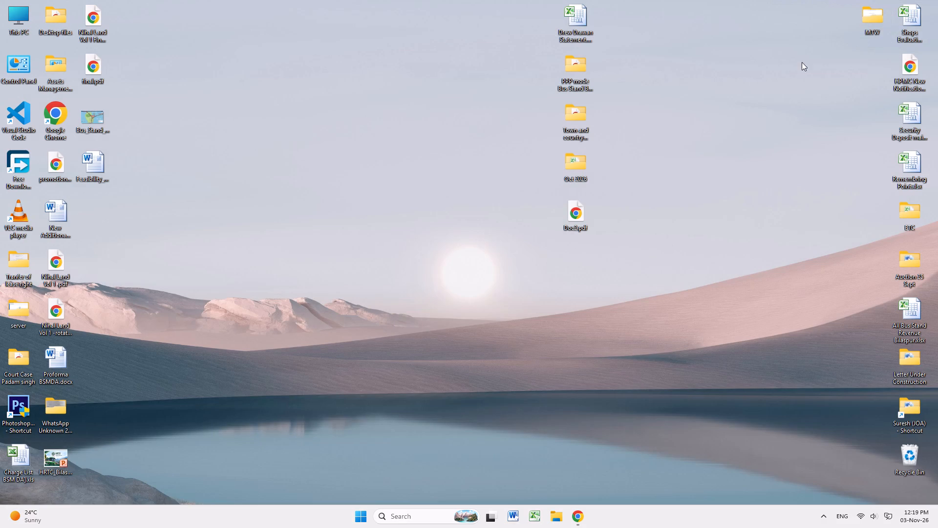
# Open the Oct 2026 folder on the desktop and bring up the file actions for GST Oct 2026.xlsx.
pyautogui.doubleClick(574, 168)
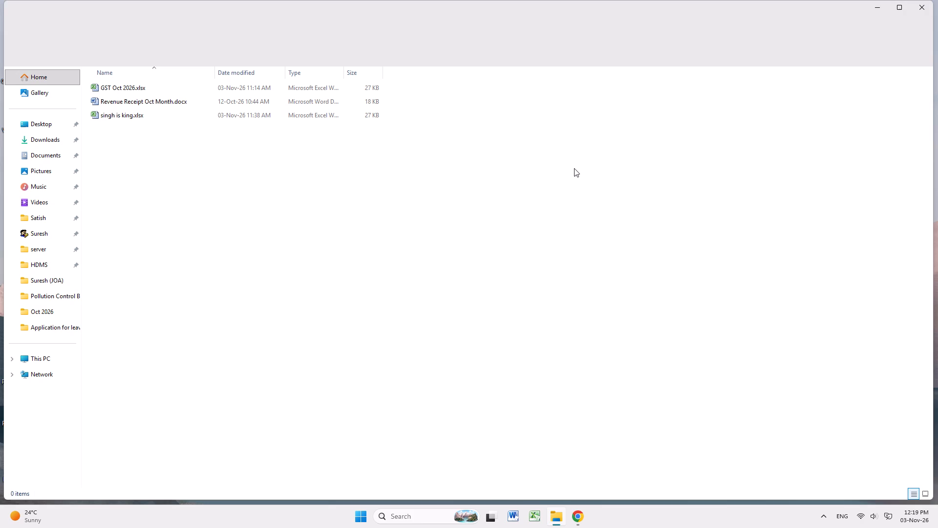
pyautogui.rightClick(124, 87)
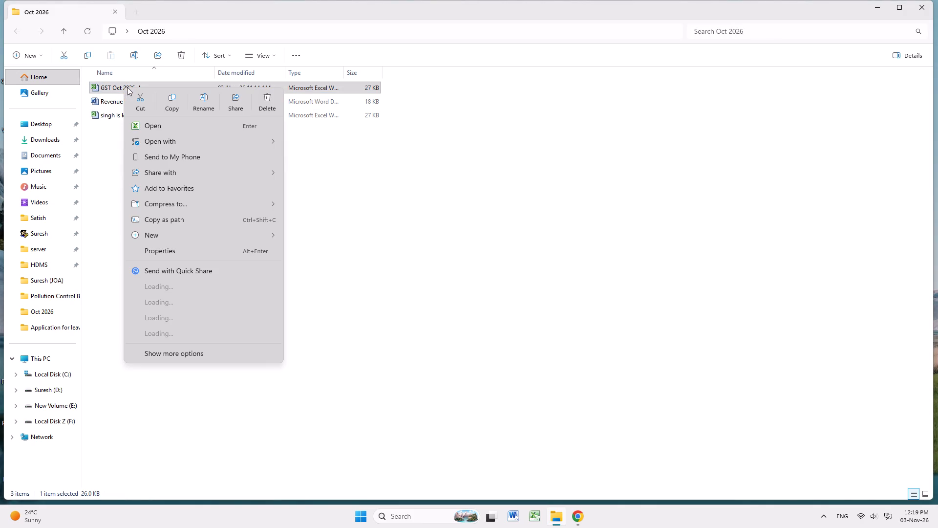
# Open GST Oct 2026.xlsx, review the October GST detail and Bilaspur summary, and close the workbook.
pyautogui.click(339, 211)
pyautogui.doubleClick(138, 88)
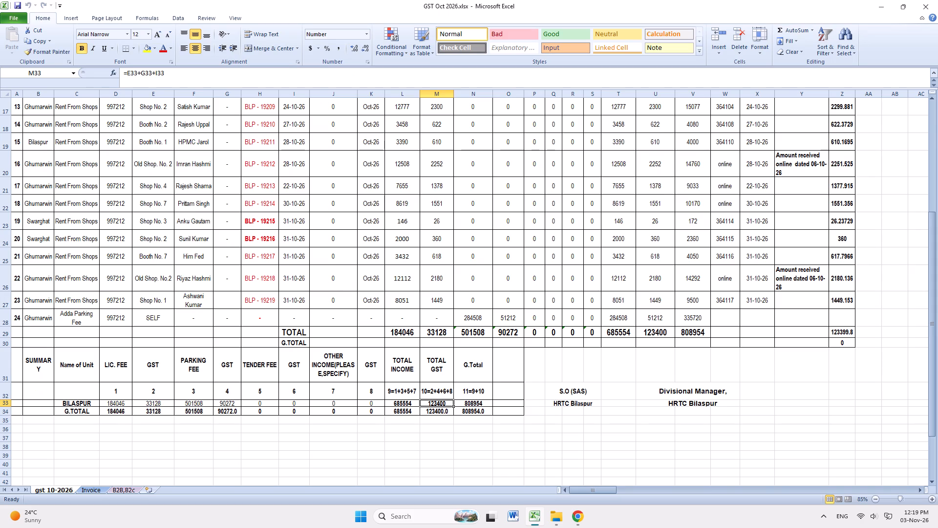
pyautogui.scroll(10, 601, 345)
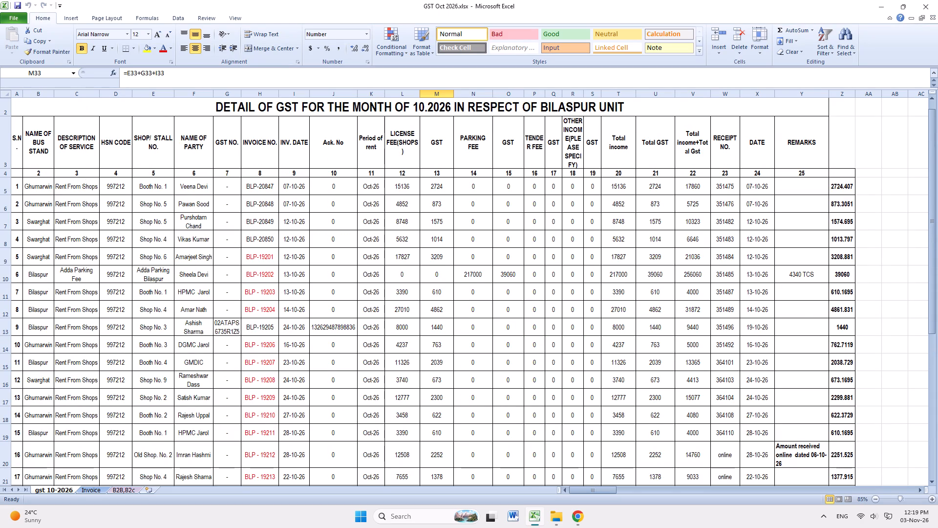
pyautogui.scroll(-7, 720, 320)
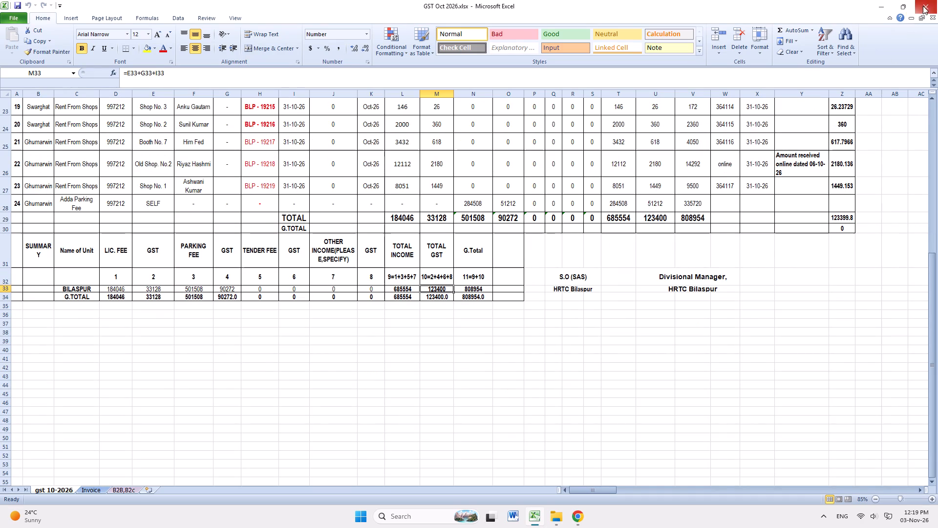
pyautogui.click(924, 5)
# Copy the GST Oct 2026.xlsx file from the Oct 2026 folder and close the folder window.
pyautogui.rightClick(218, 84)
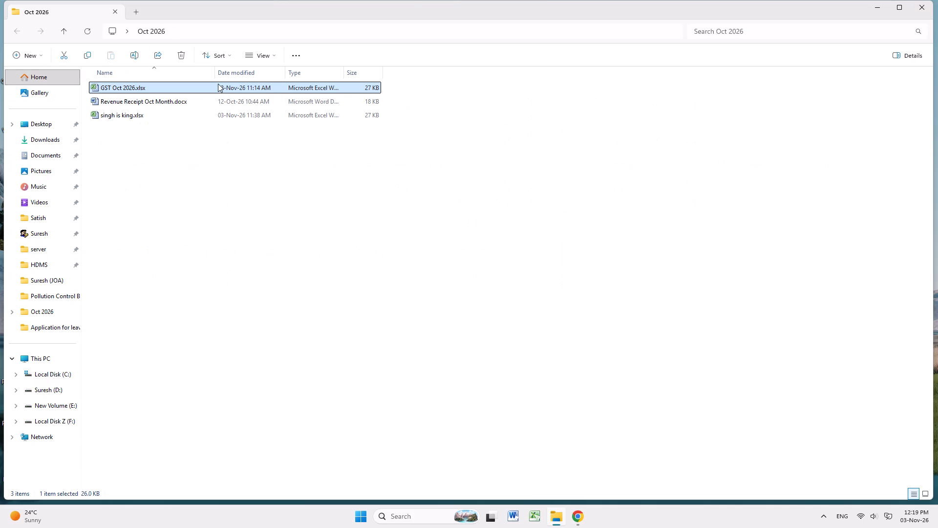
pyautogui.rightClick(218, 87)
pyautogui.rightClick(218, 87)
pyautogui.click(267, 99)
pyautogui.click(917, 7)
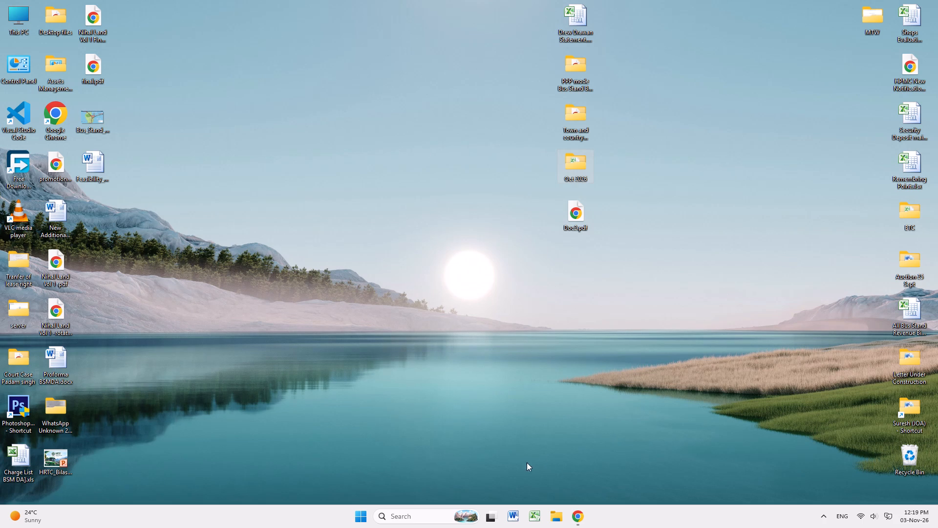